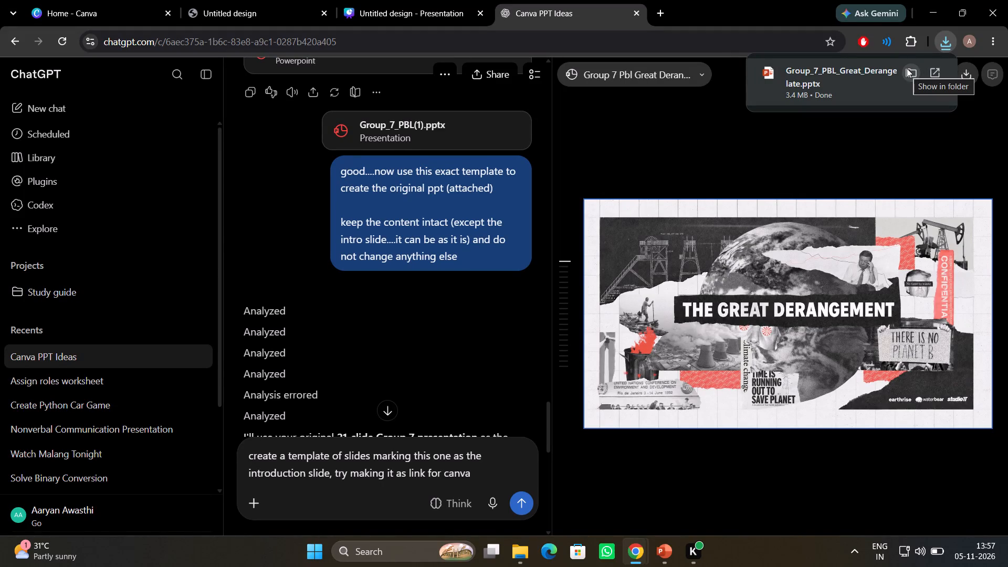
# Open the downloaded Group_7_PBL_Great_Derangement_Template presentation from the Downloads folder in PowerPoint and enable editing.
pyautogui.click(907, 72)
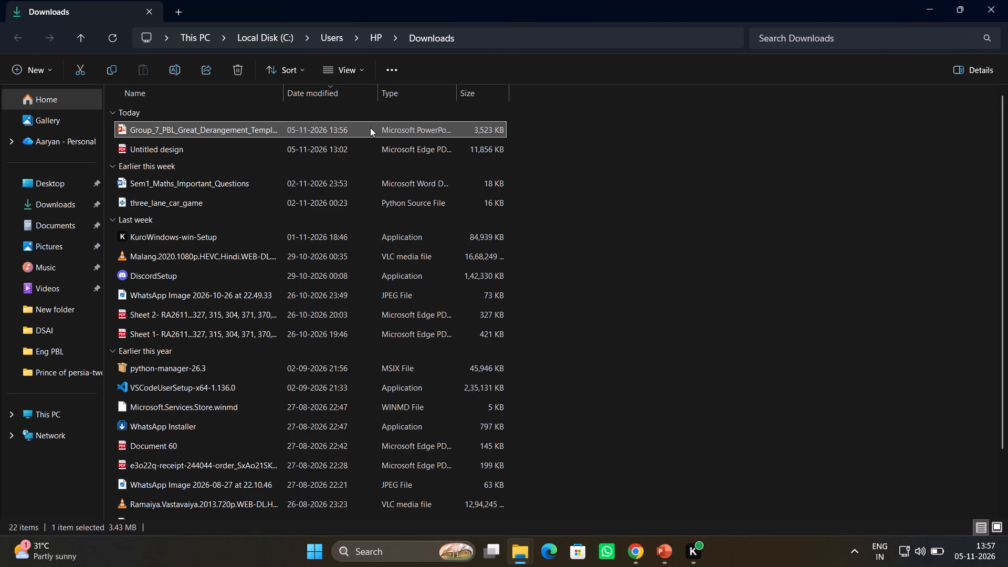
pyautogui.doubleClick(364, 130)
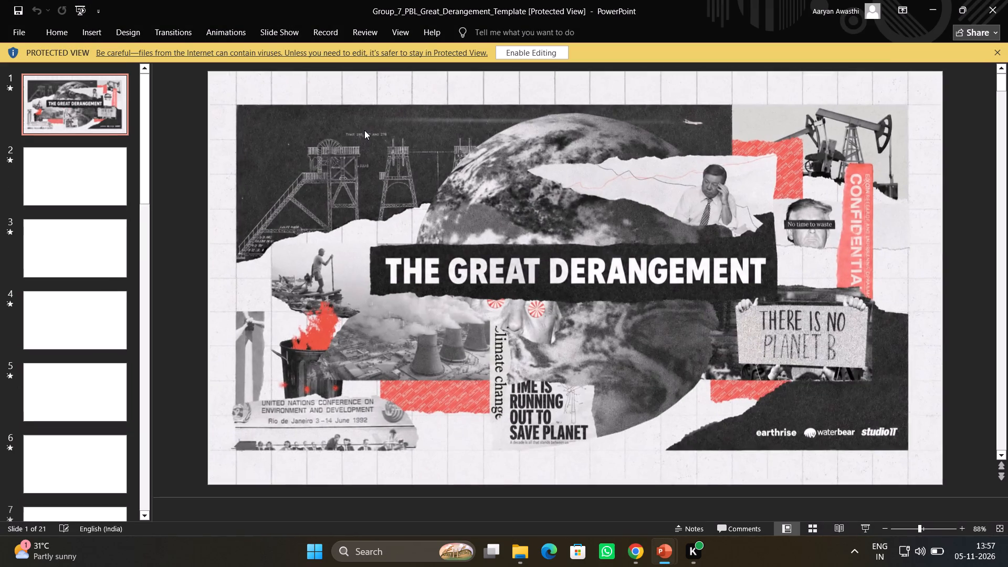
pyautogui.click(519, 56)
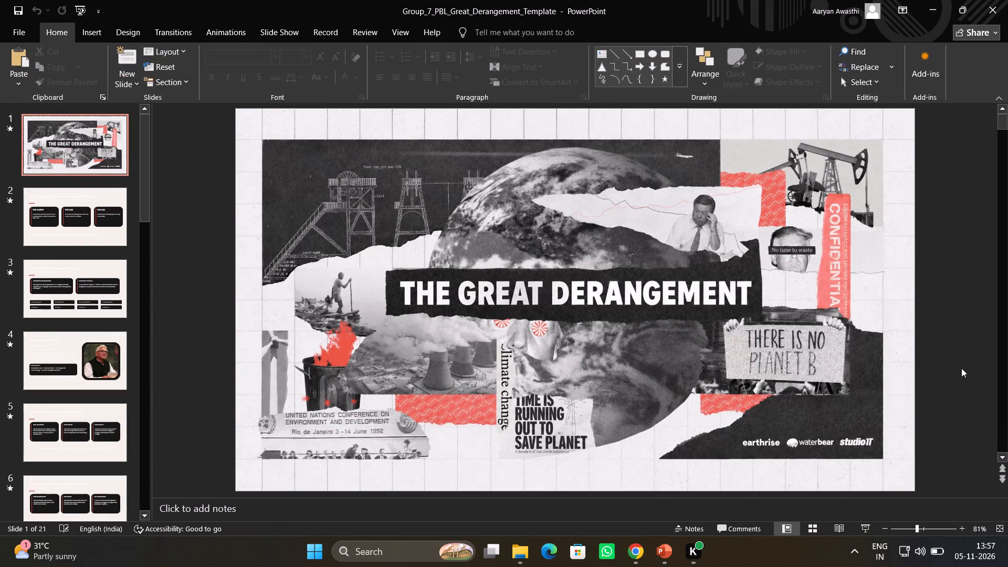
# Present the deck full screen from the title slide, view the second slide and exit the show.
pyautogui.press('F5')
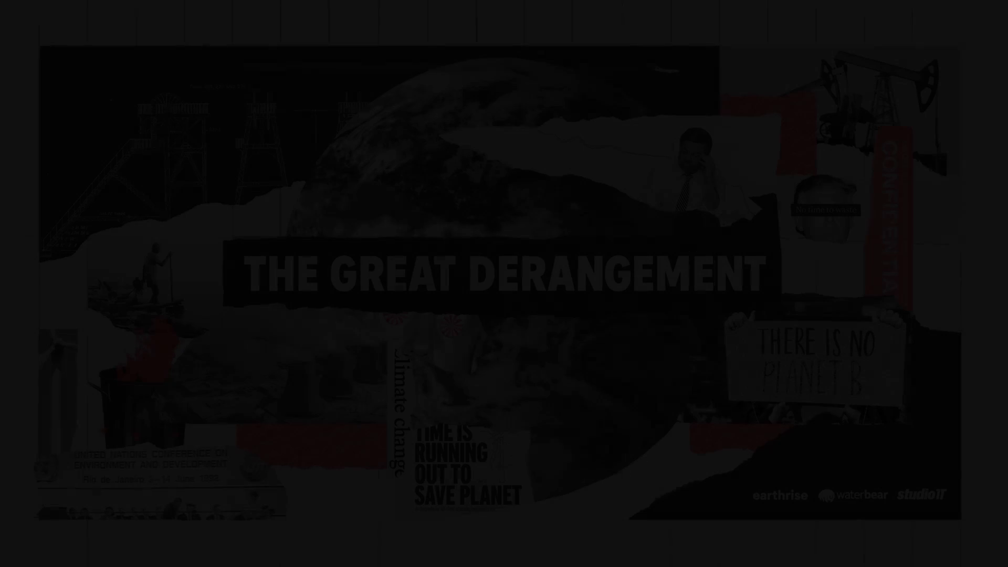
pyautogui.press('Right')
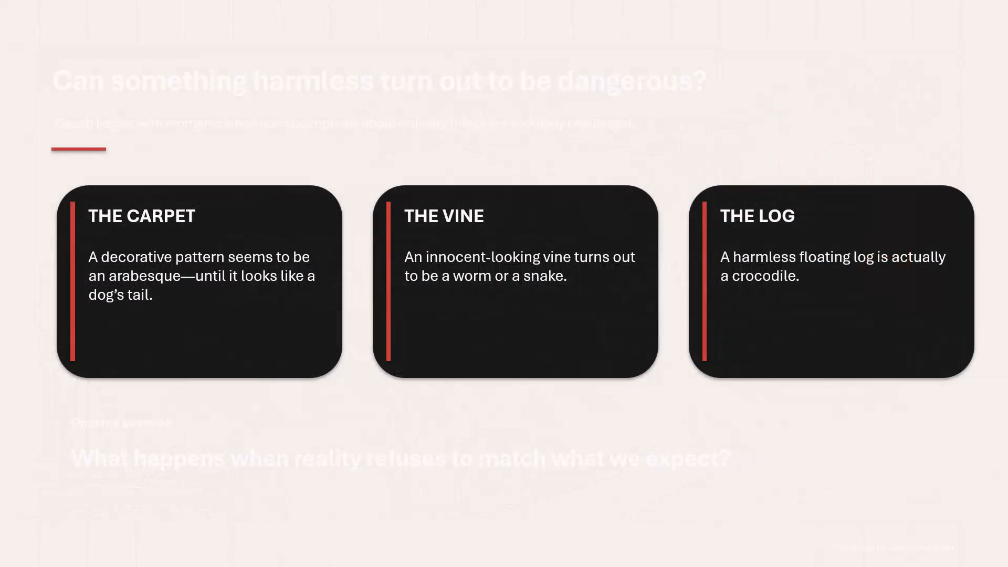
pyautogui.press('Escape')
# Recolour the whole heading "Can something harmless turn out to be dangerous?" on slide 2 to Black, Text 1, Lighter 50%.
pyautogui.click(106, 216)
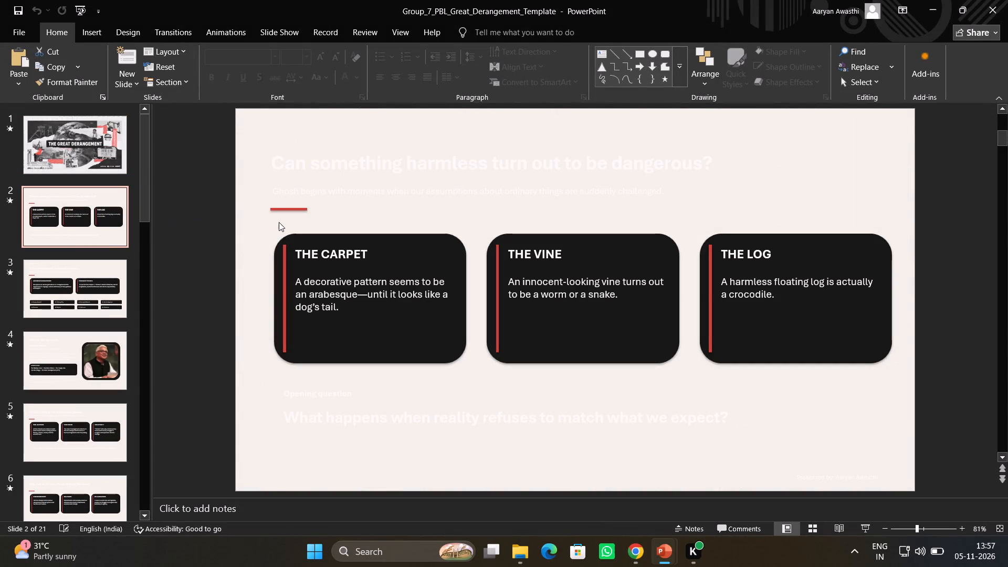
pyautogui.click(82, 221)
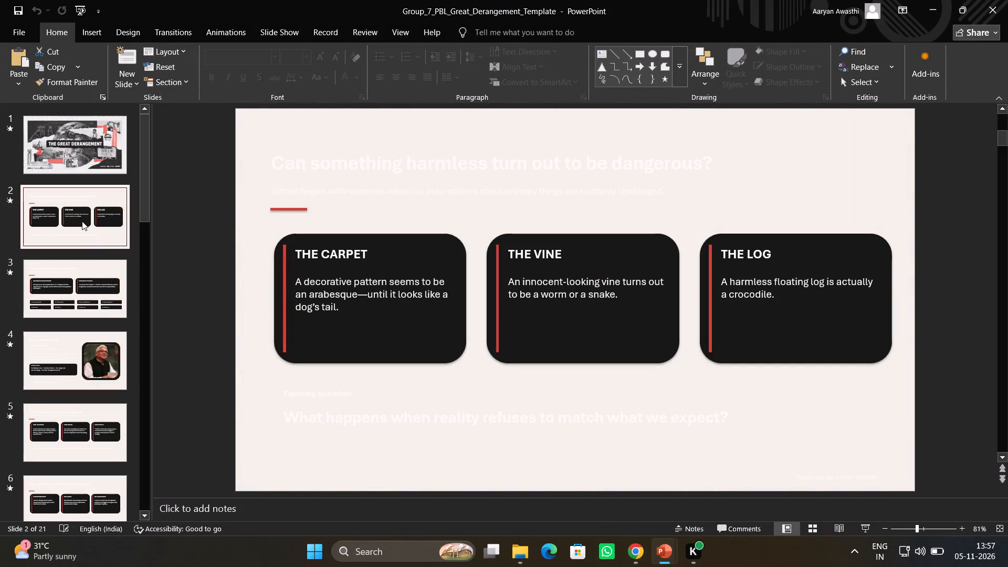
pyautogui.click(359, 171)
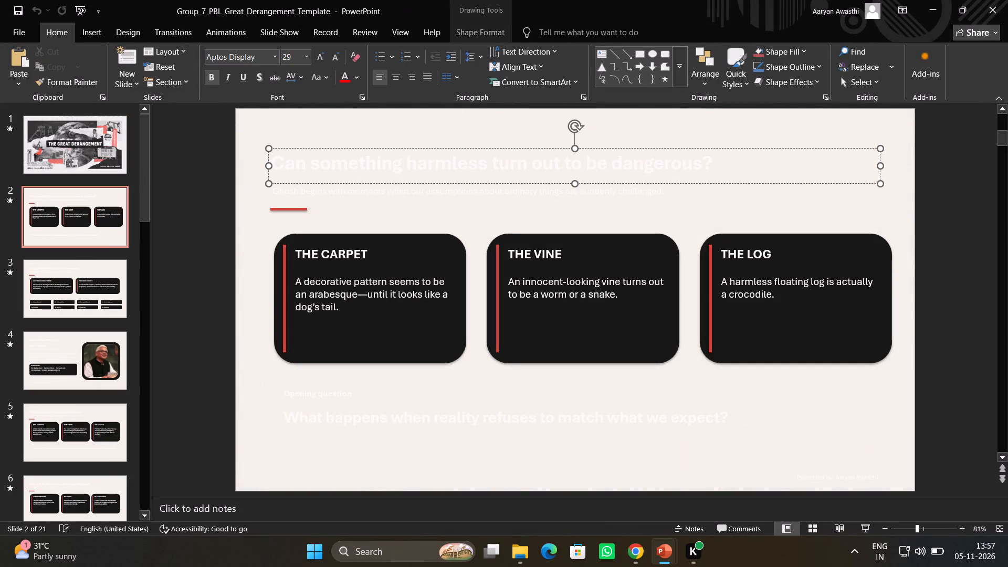
pyautogui.click(356, 77)
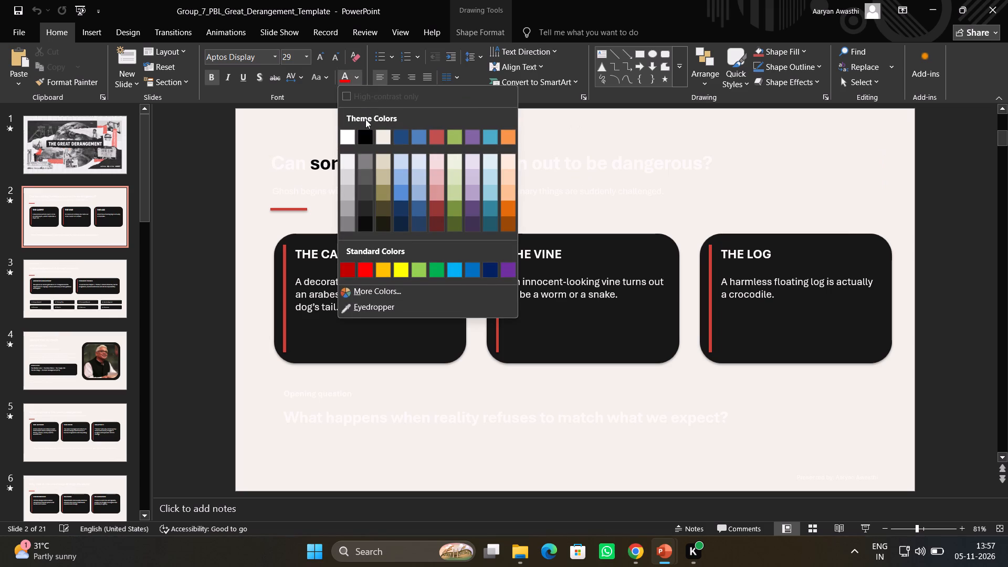
pyautogui.click(364, 164)
pyautogui.hotkey('ctrl', 'a')
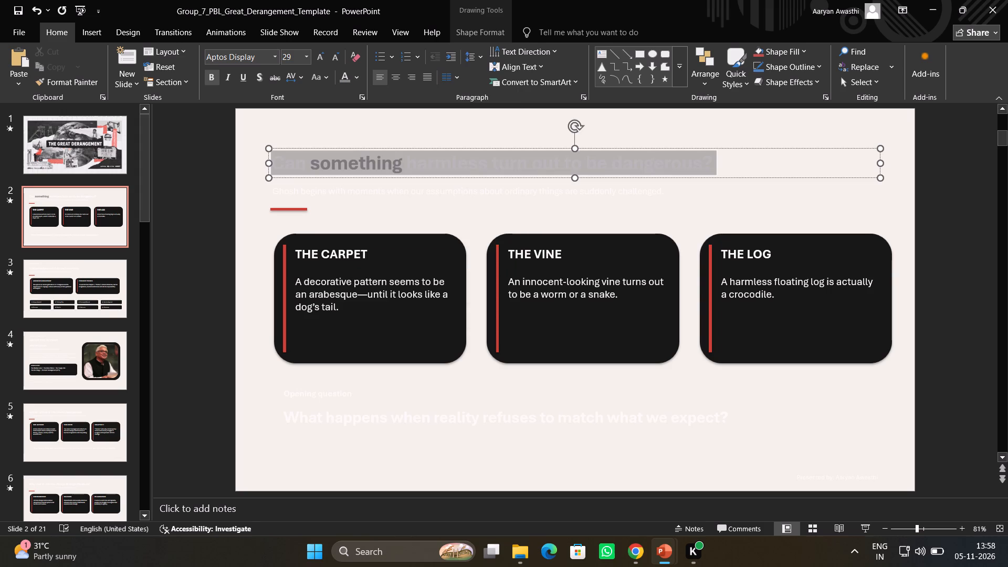
pyautogui.click(348, 78)
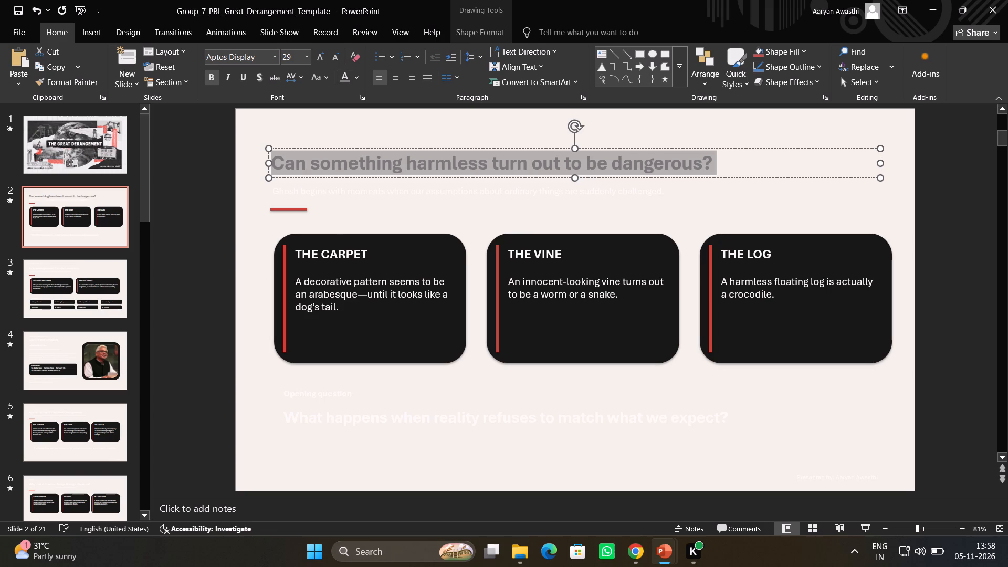
# Apply the same grey font colour to the subtitle line beneath slide 2's heading.
pyautogui.click(367, 191)
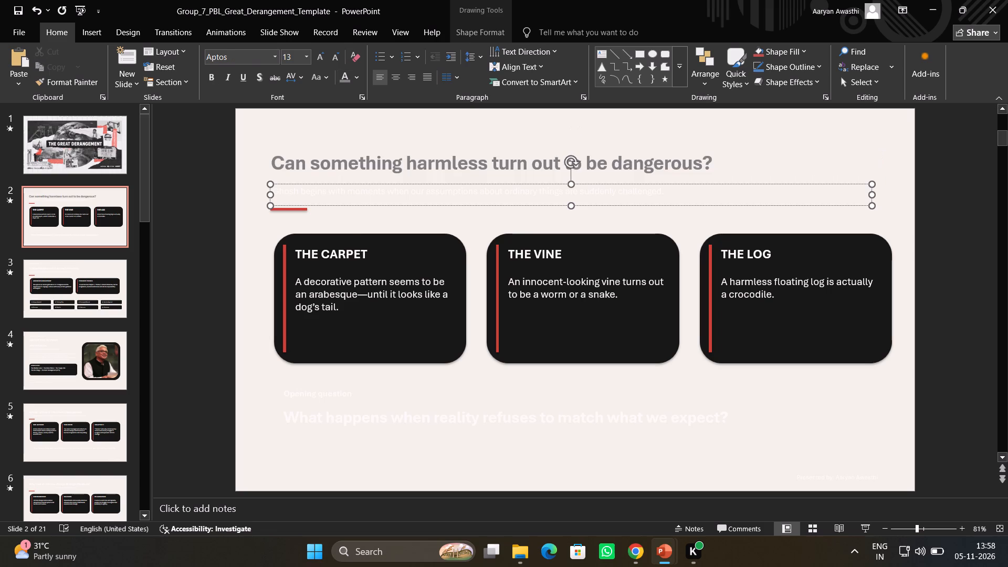
pyautogui.hotkey('ctrl', 'a')
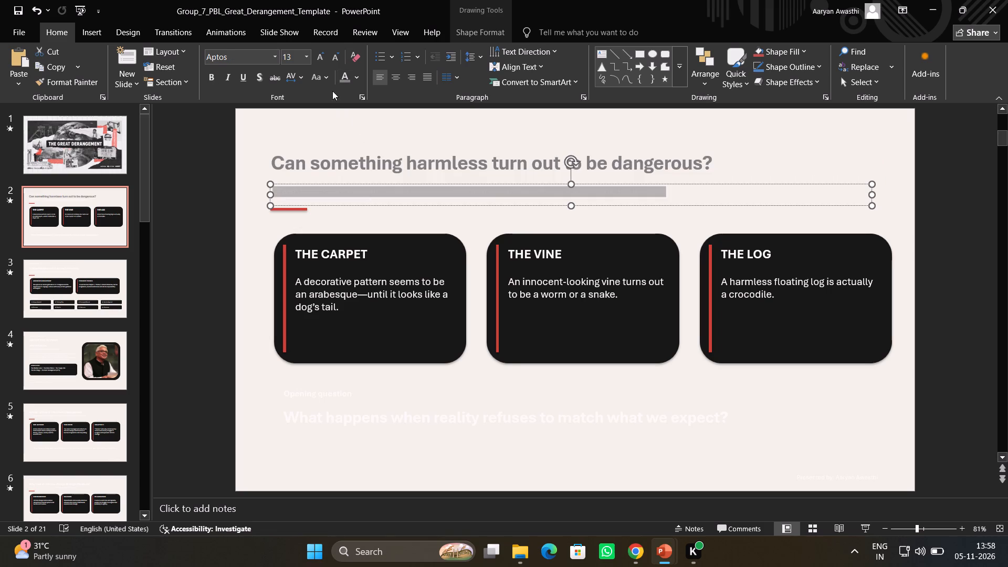
pyautogui.click(344, 78)
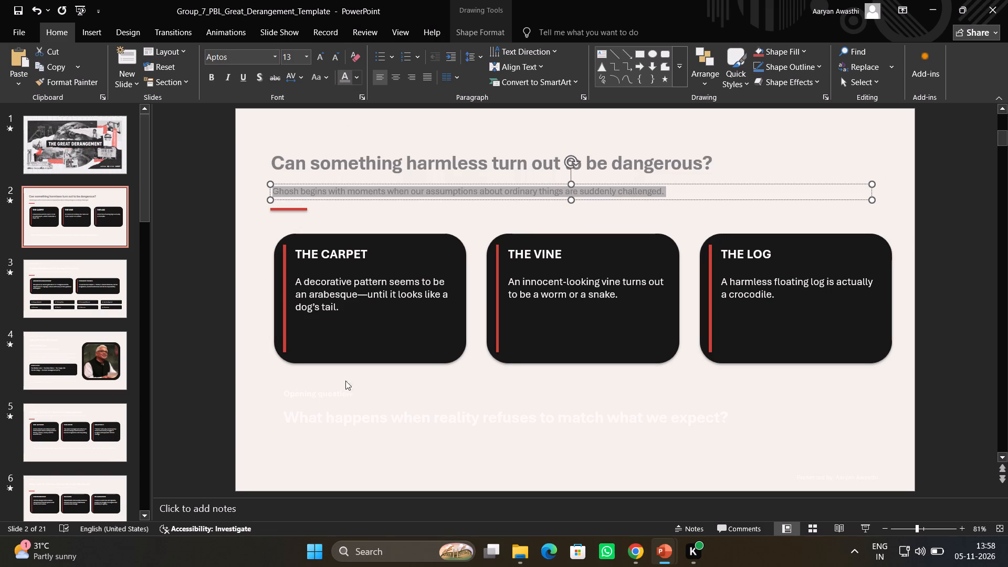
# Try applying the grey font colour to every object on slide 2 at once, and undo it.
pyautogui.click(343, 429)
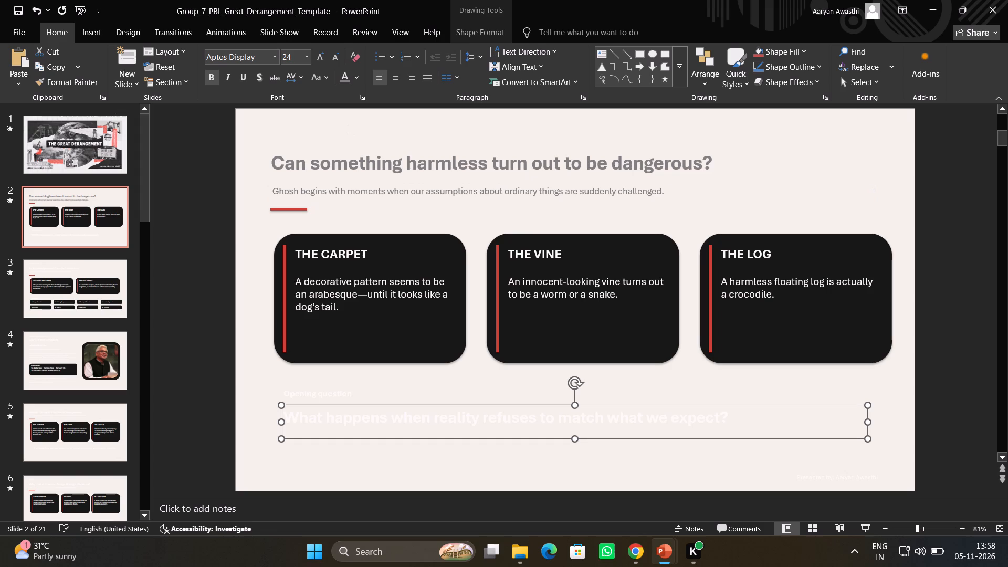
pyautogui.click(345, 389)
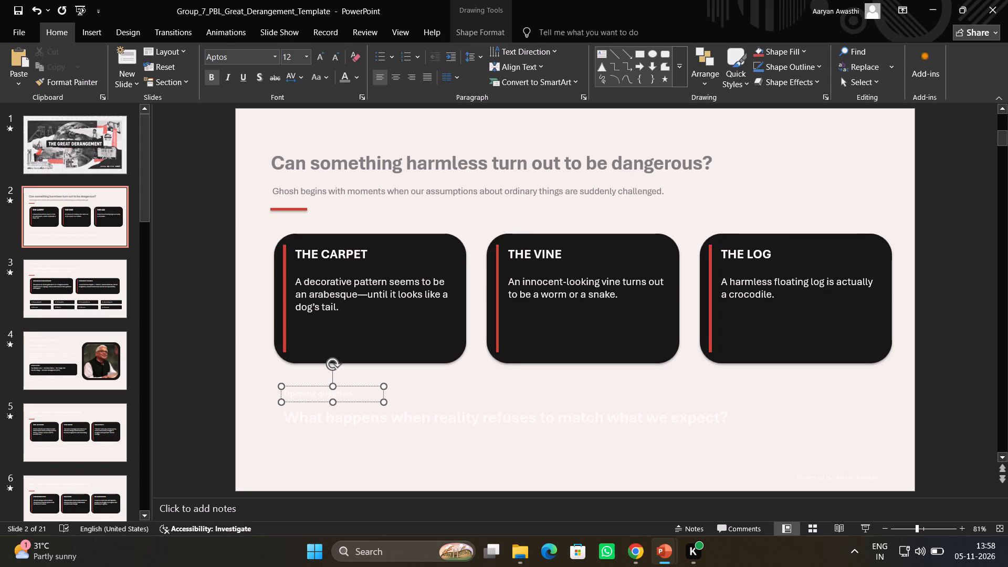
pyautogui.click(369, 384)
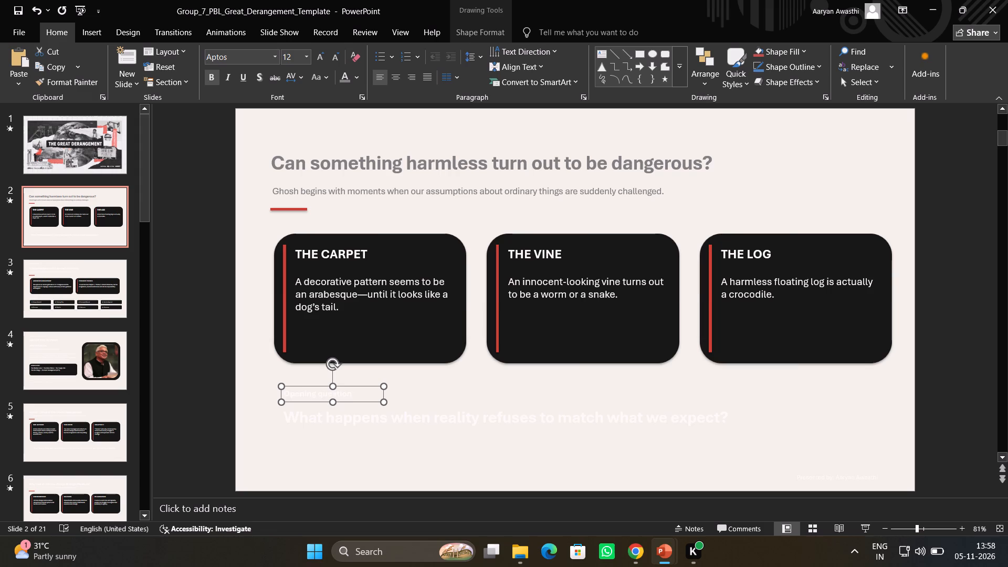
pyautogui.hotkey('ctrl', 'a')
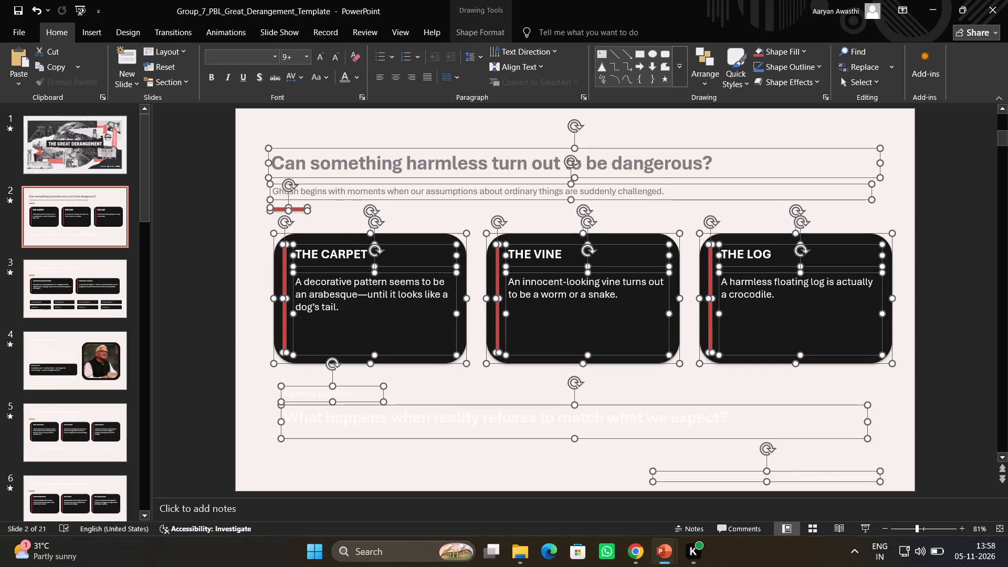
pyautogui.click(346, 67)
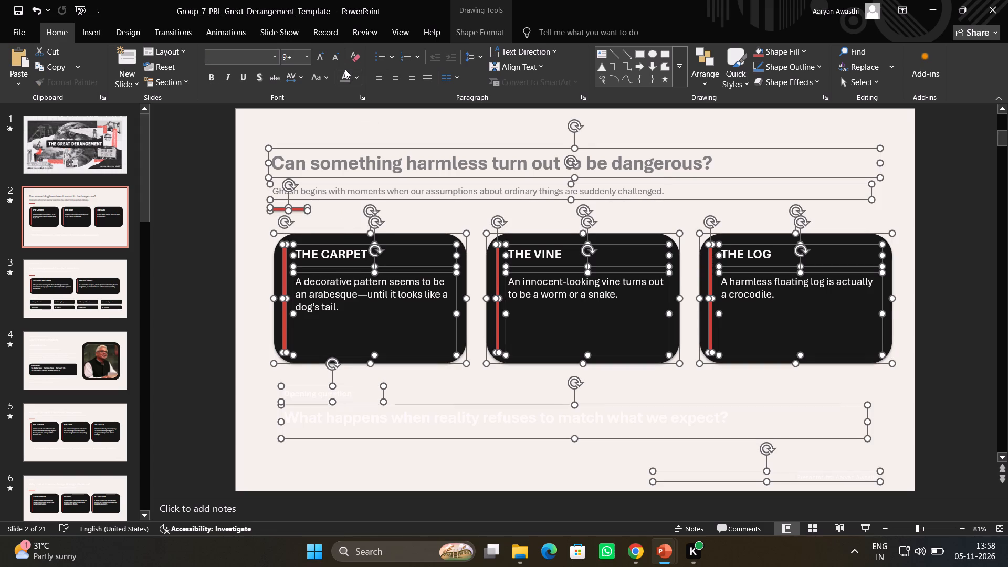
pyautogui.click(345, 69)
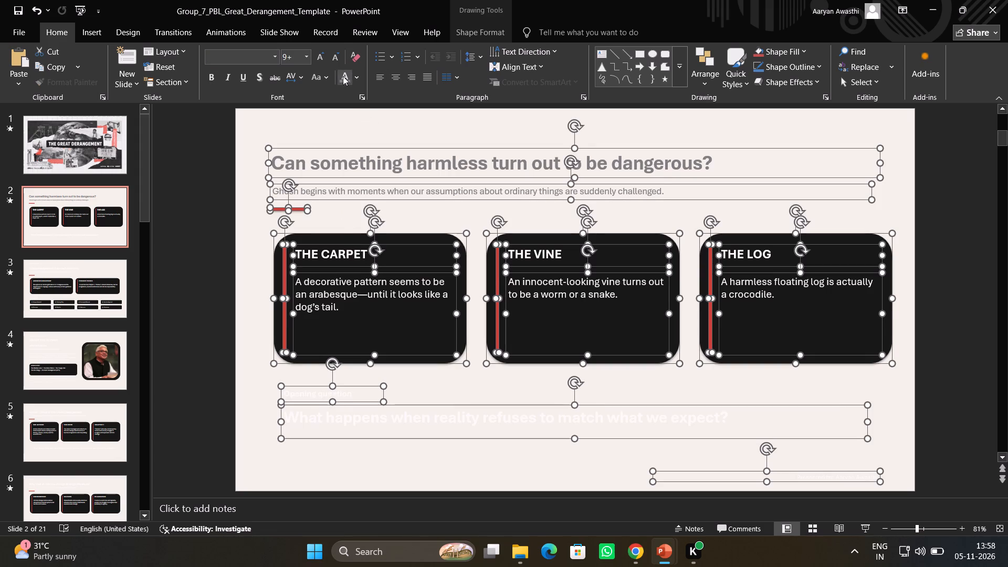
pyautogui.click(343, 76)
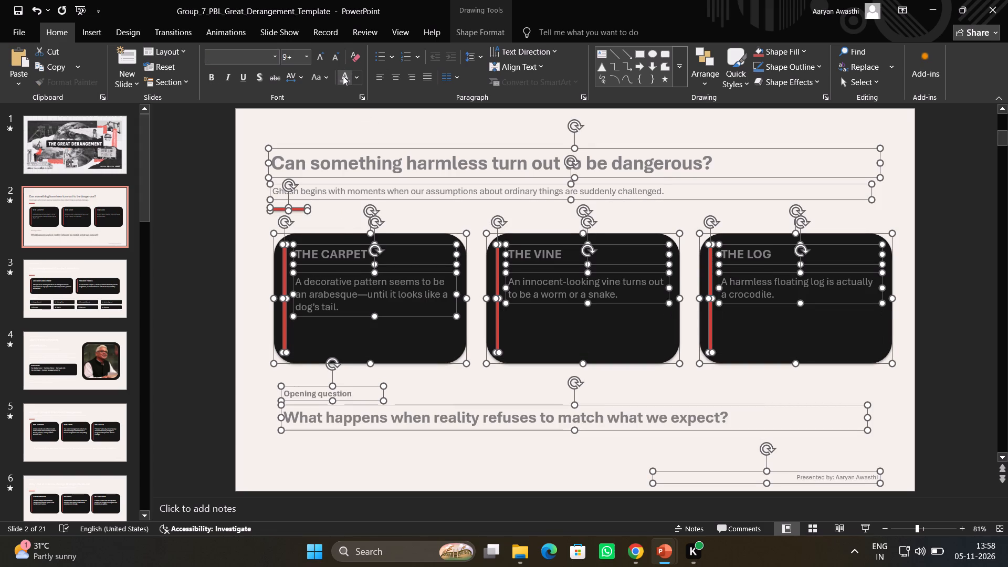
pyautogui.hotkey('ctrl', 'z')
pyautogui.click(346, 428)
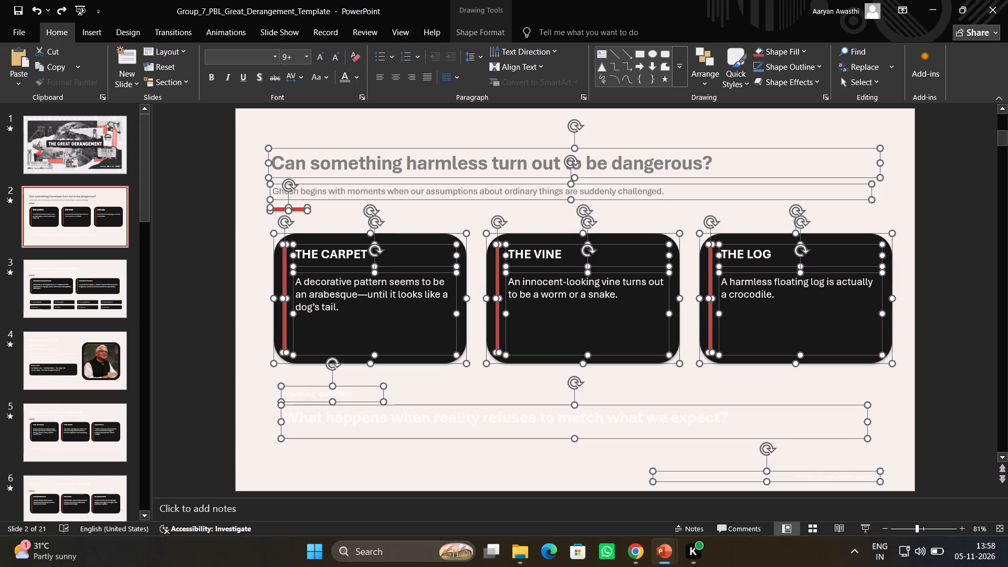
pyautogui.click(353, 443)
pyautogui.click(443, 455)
# Apply the grey font colour to slide 2's "Opening question" label, the question below it and the presenter credit together.
pyautogui.click(303, 387)
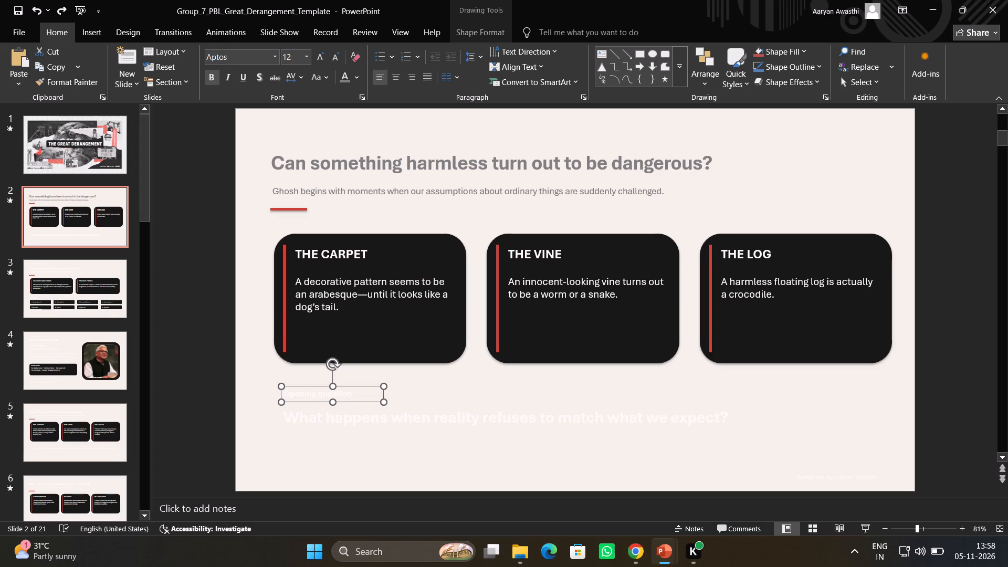
pyautogui.keyDown('ctrl'); pyautogui.click(355, 415); pyautogui.keyUp('ctrl')
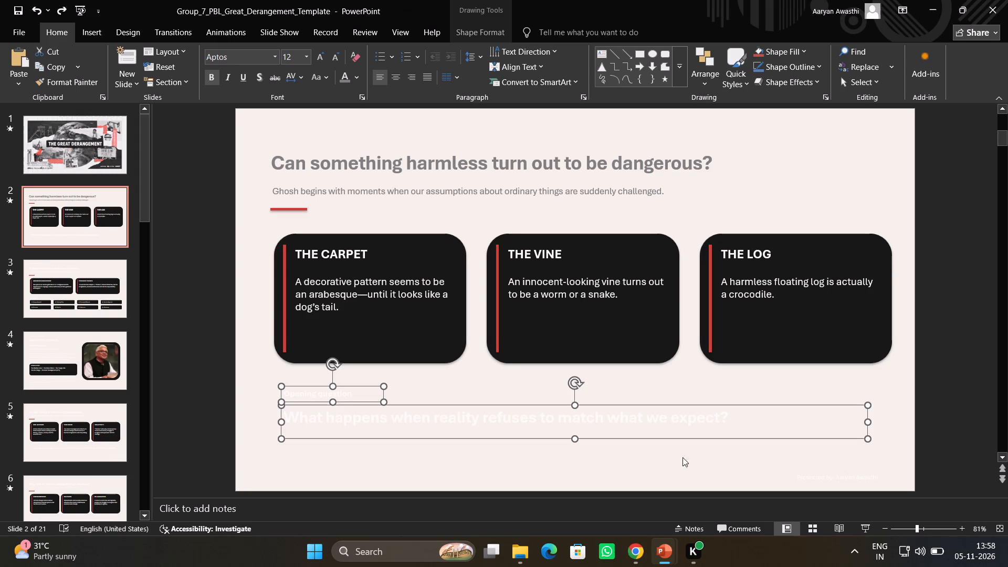
pyautogui.keyDown('ctrl'); pyautogui.click(809, 472); pyautogui.keyUp('ctrl')
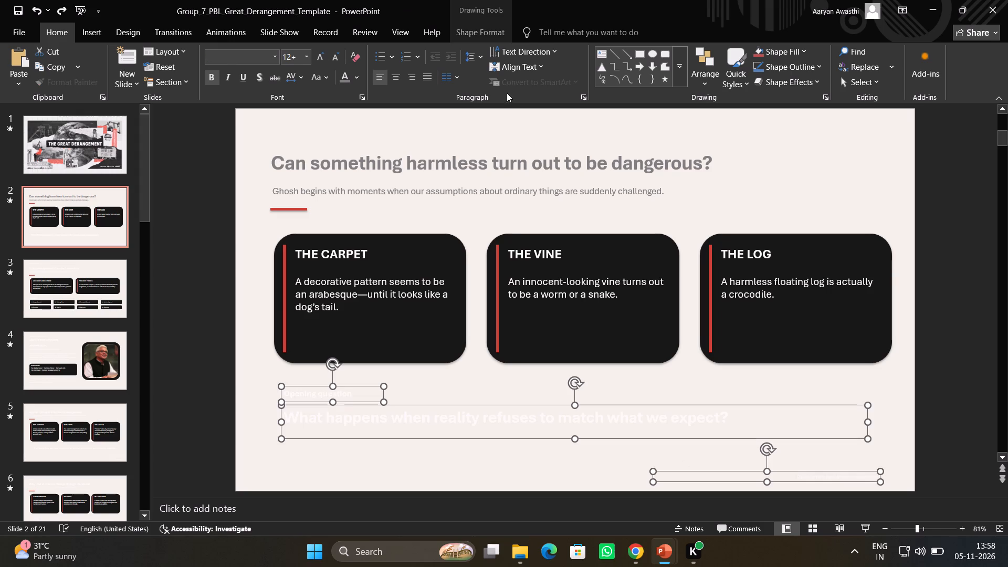
pyautogui.click(342, 77)
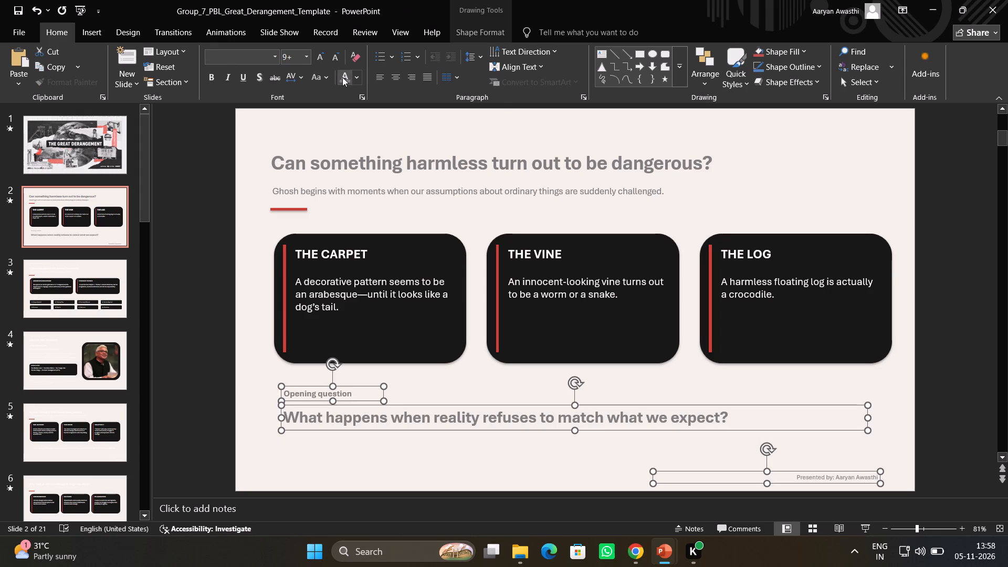
pyautogui.click(932, 433)
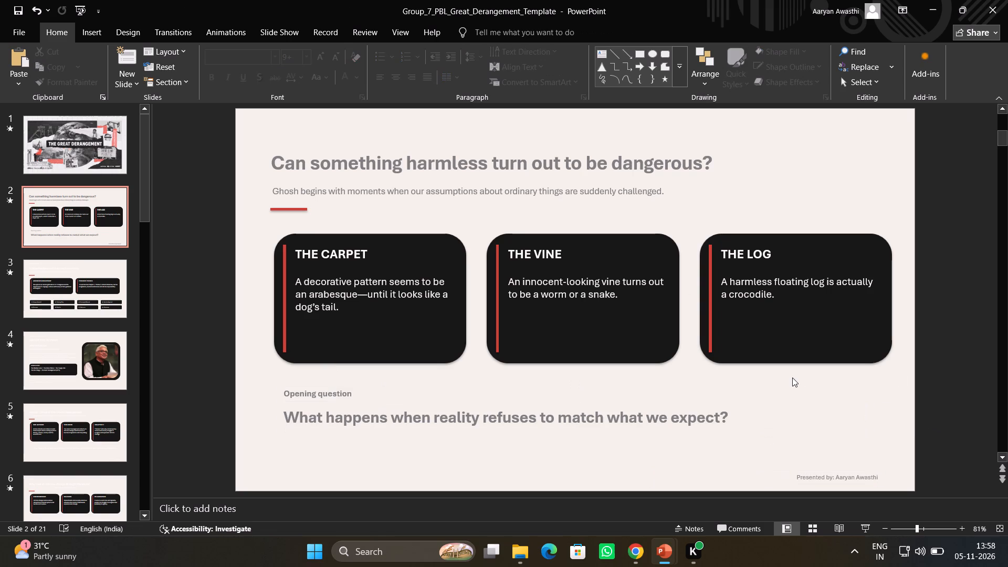
# Present the deck full screen to check slide 2's recoloured text, and recheck the first two slides in the editor.
pyautogui.press('F5')
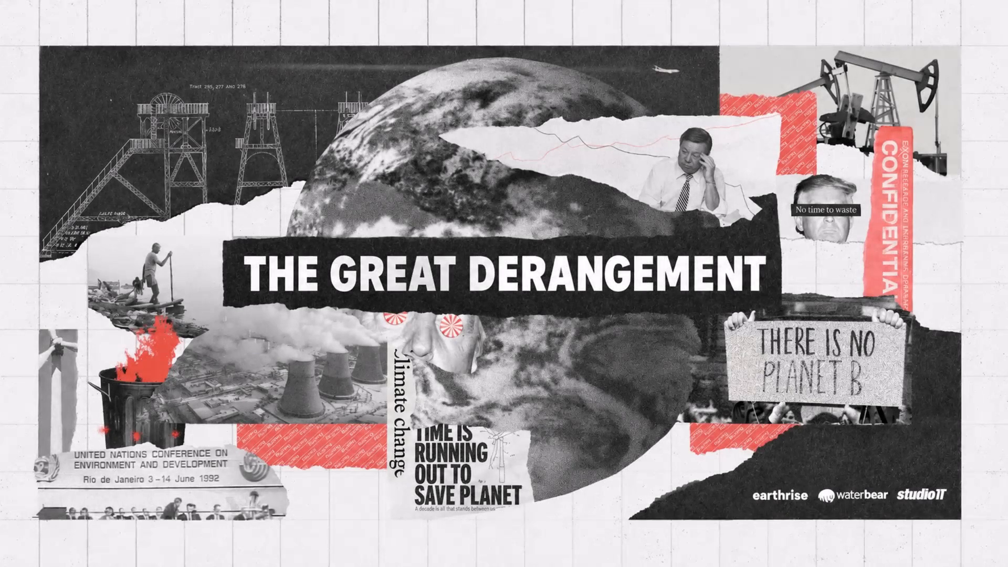
pyautogui.press('Right')
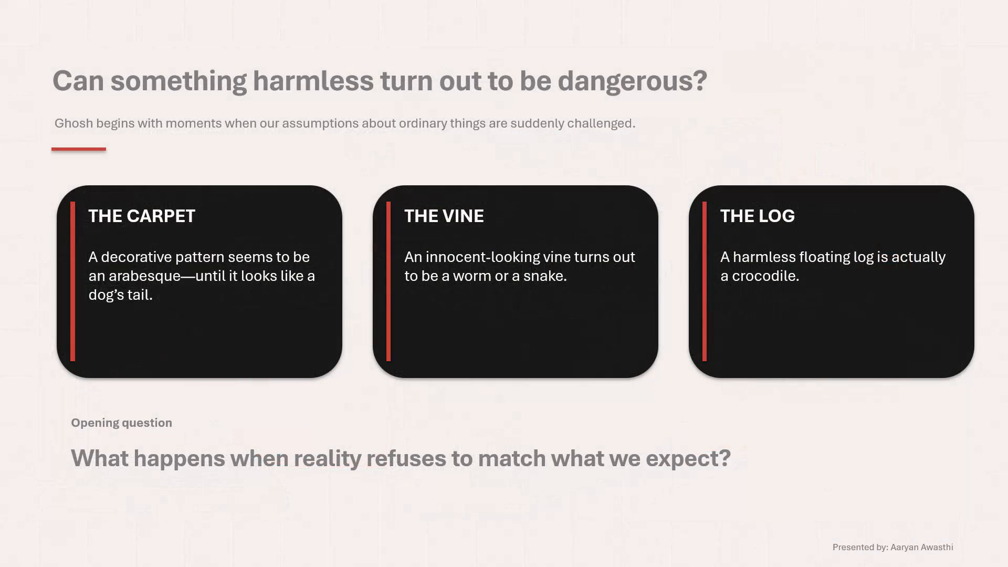
pyautogui.press('Left')
pyautogui.press('Right')
pyautogui.press('Right')
pyautogui.press('Escape')
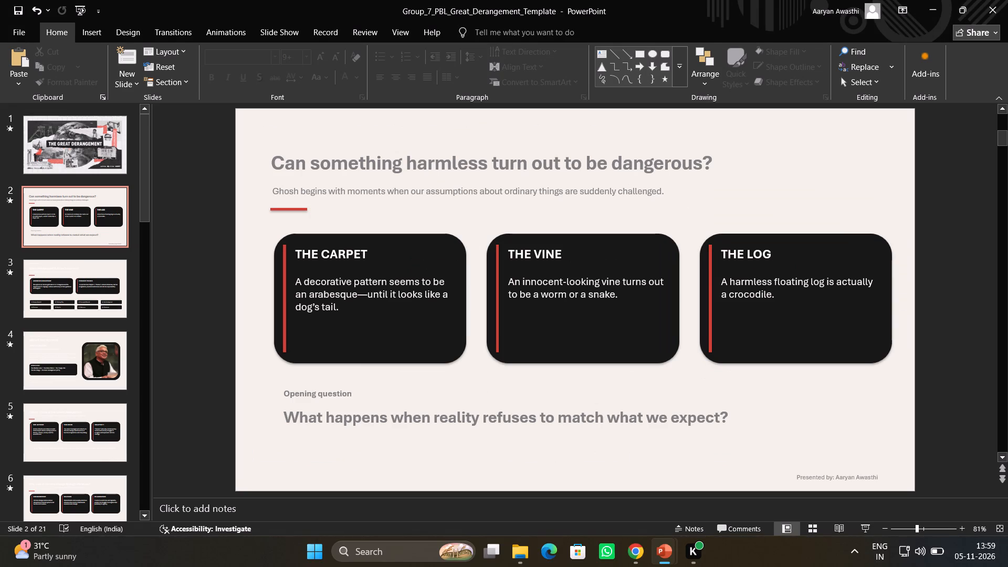
pyautogui.click(74, 123)
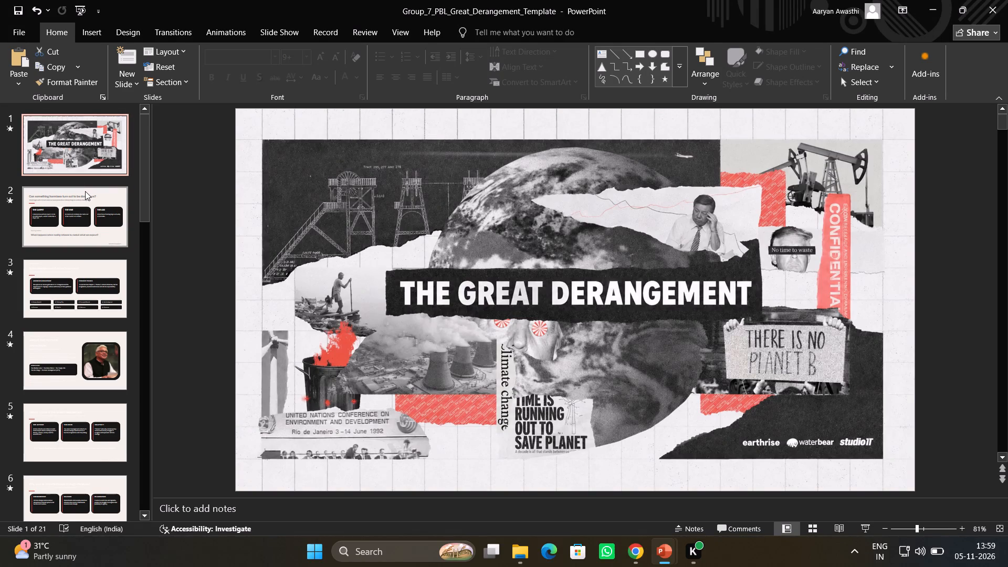
pyautogui.click(85, 191)
pyautogui.click(336, 300)
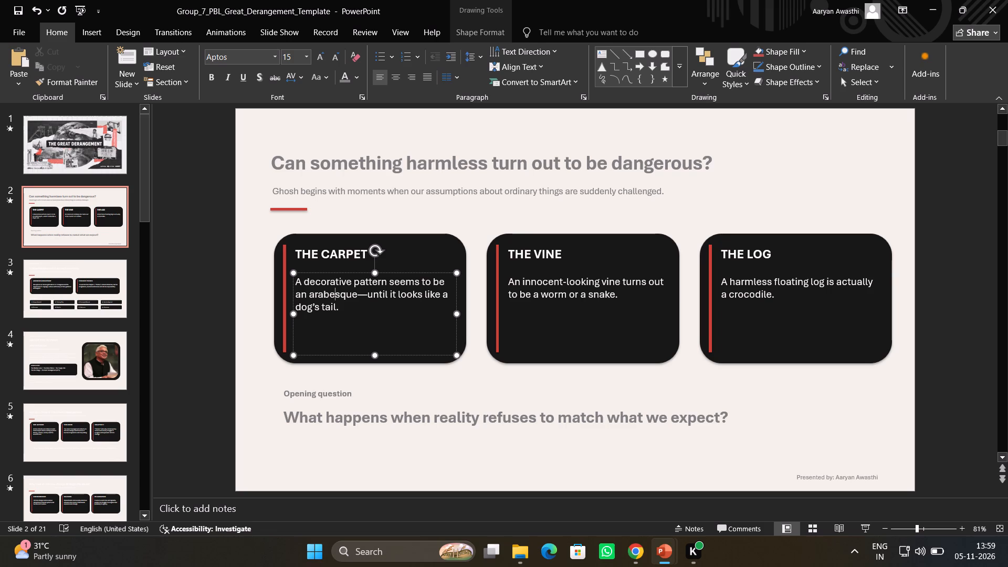
# Apply the same grey font colour to slide 3's "Project overview" label, heading, subtitle, "Our team" label and presenter credit together.
pyautogui.click(77, 304)
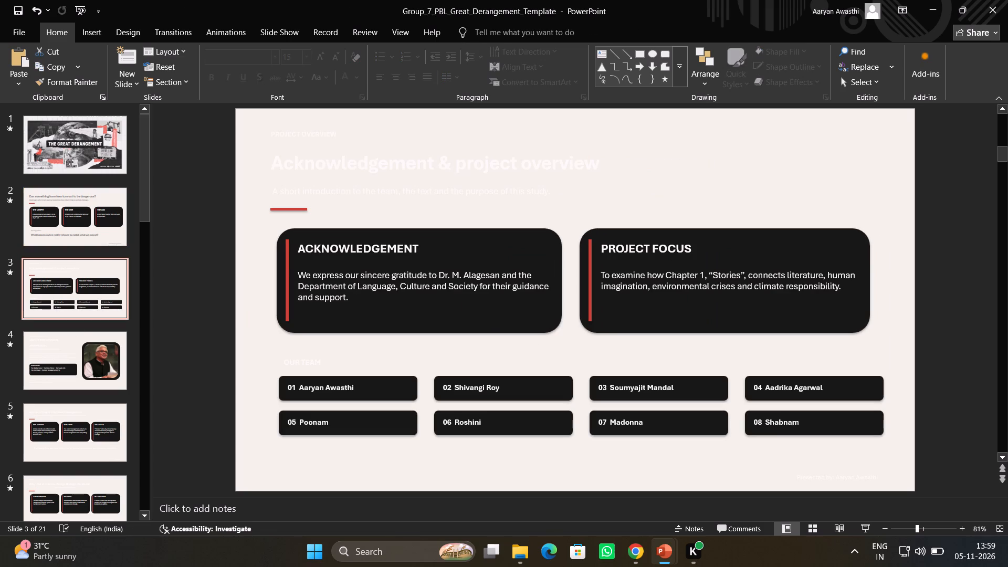
pyautogui.click(303, 131)
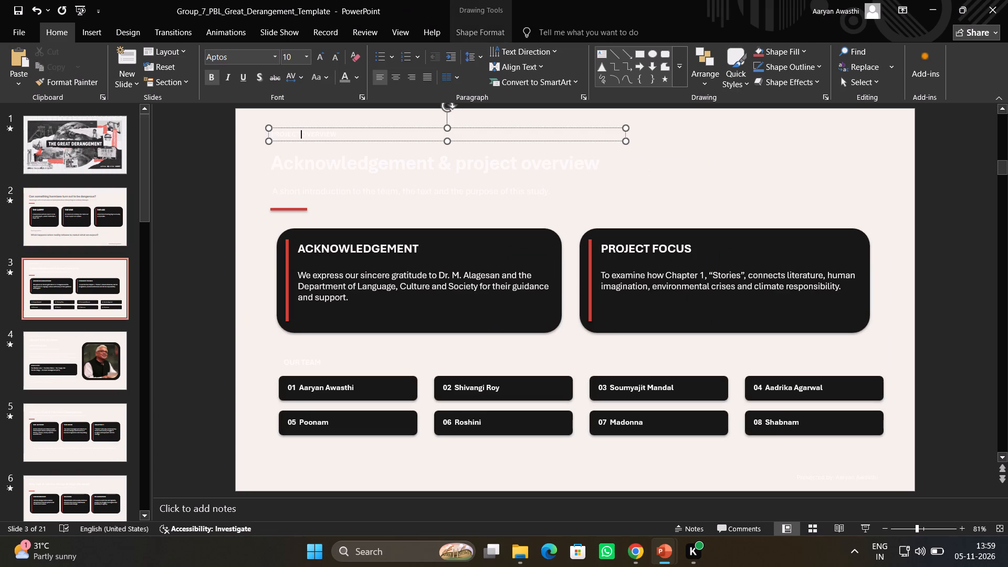
pyautogui.keyDown('ctrl'); pyautogui.click(328, 154); pyautogui.keyUp('ctrl')
pyautogui.keyDown('ctrl'); pyautogui.click(306, 134); pyautogui.keyUp('ctrl')
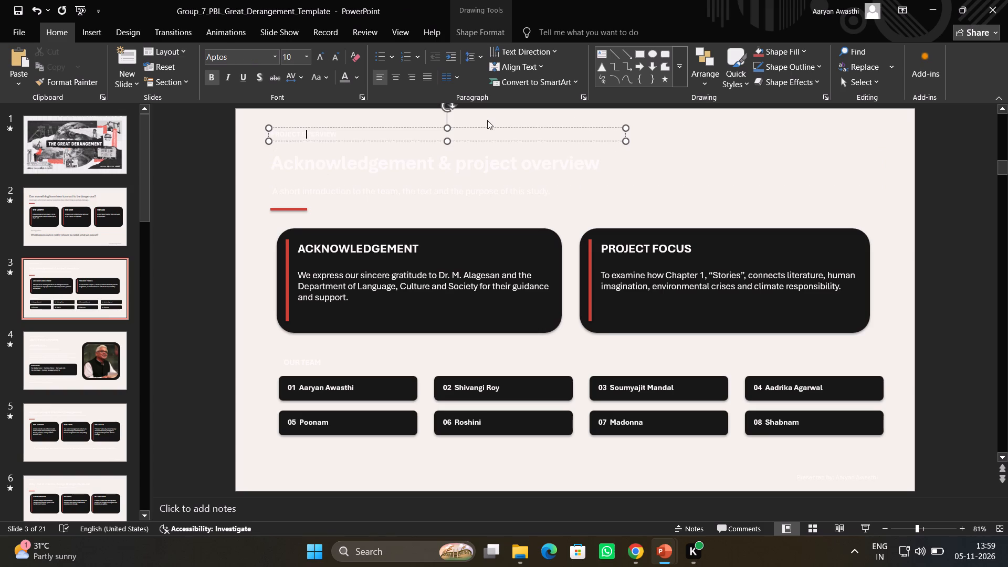
pyautogui.click(482, 127)
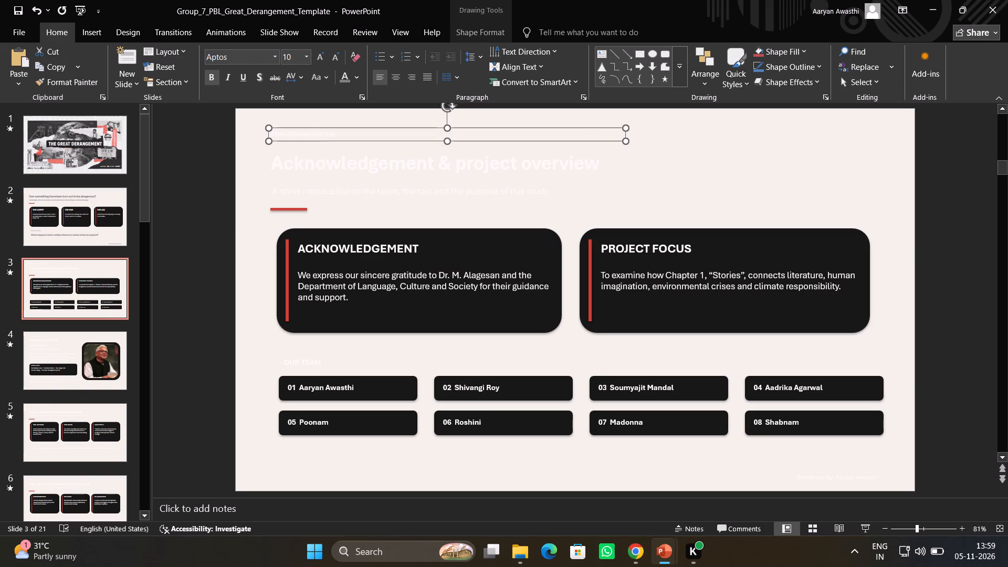
pyautogui.keyDown('ctrl'); pyautogui.click(488, 160); pyautogui.keyUp('ctrl')
pyautogui.keyDown('ctrl'); pyautogui.click(477, 190); pyautogui.keyUp('ctrl')
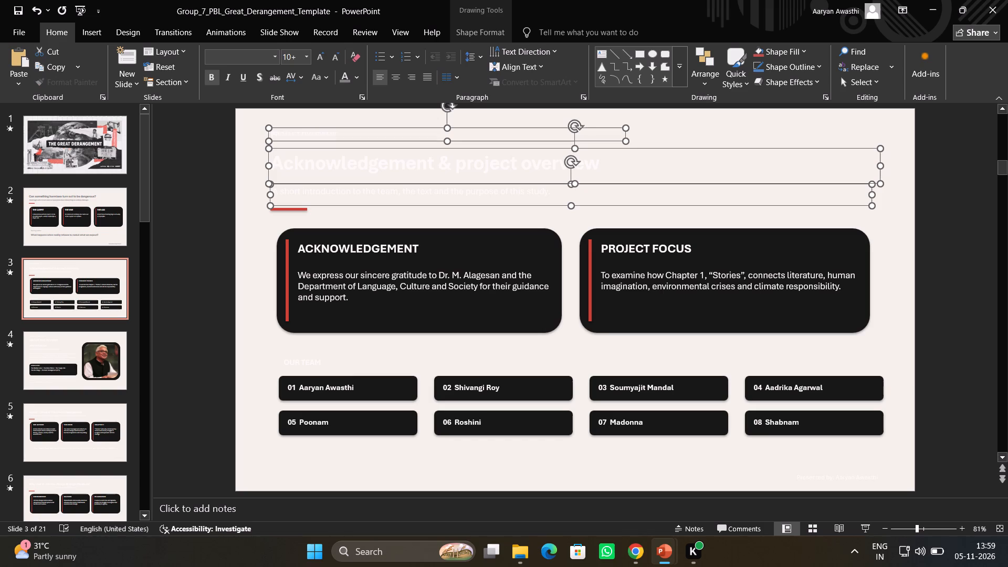
pyautogui.keyDown('ctrl'); pyautogui.click(318, 360); pyautogui.keyUp('ctrl')
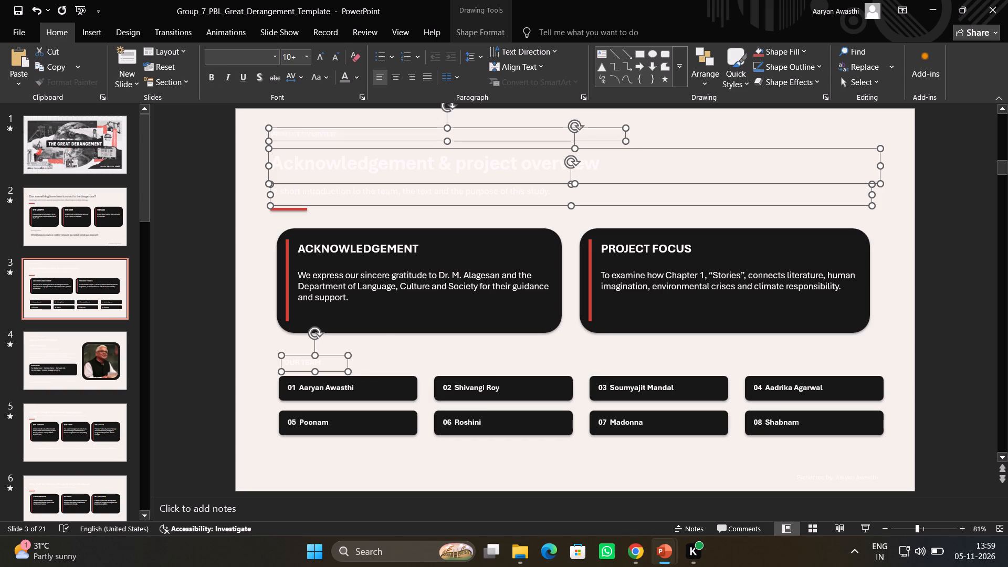
pyautogui.keyDown('ctrl'); pyautogui.click(809, 478); pyautogui.keyUp('ctrl')
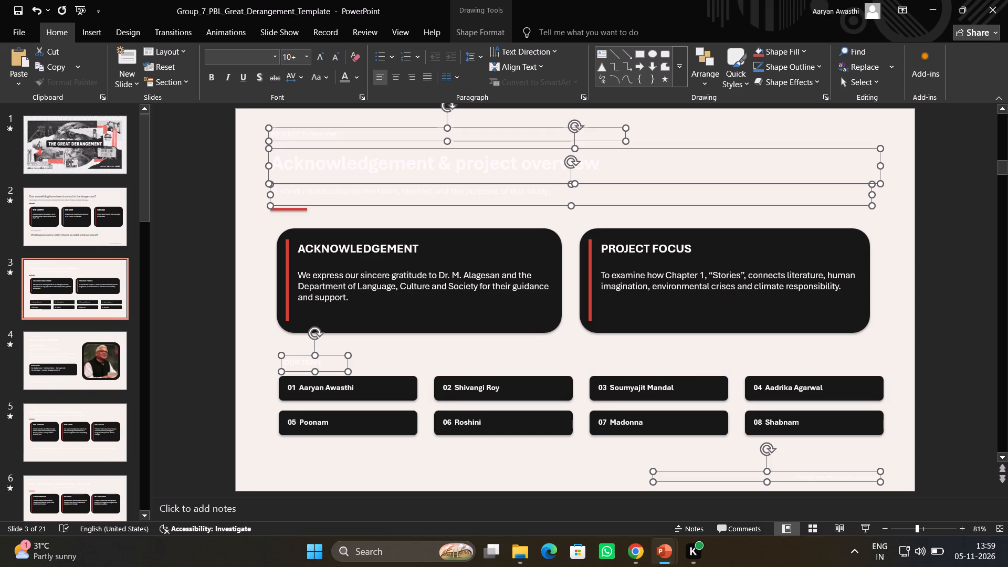
pyautogui.click(342, 76)
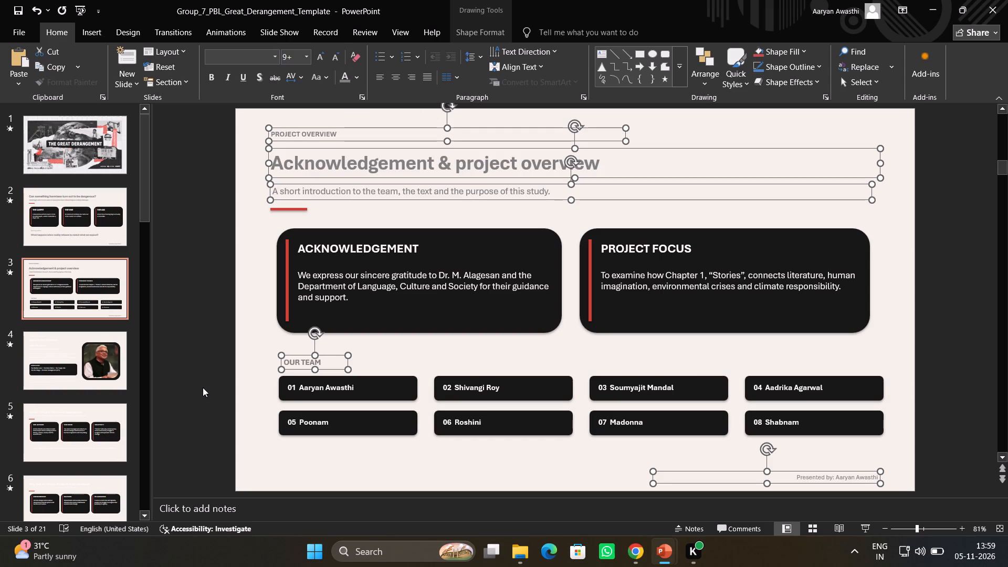
pyautogui.click(204, 387)
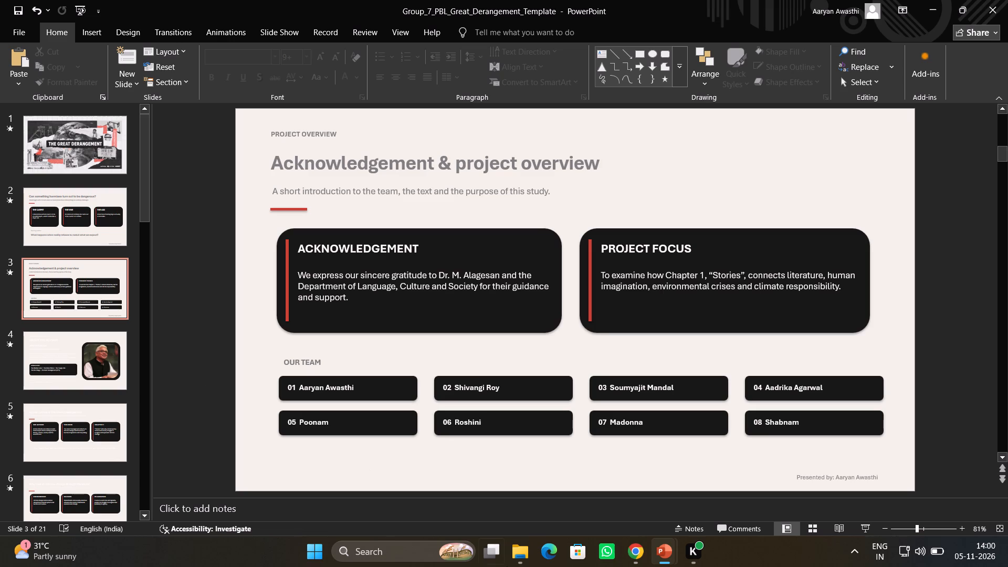
# Apply the grey font colour together to all pale text on slide 4, About the Author, outside the Notable Works box.
pyautogui.click(76, 359)
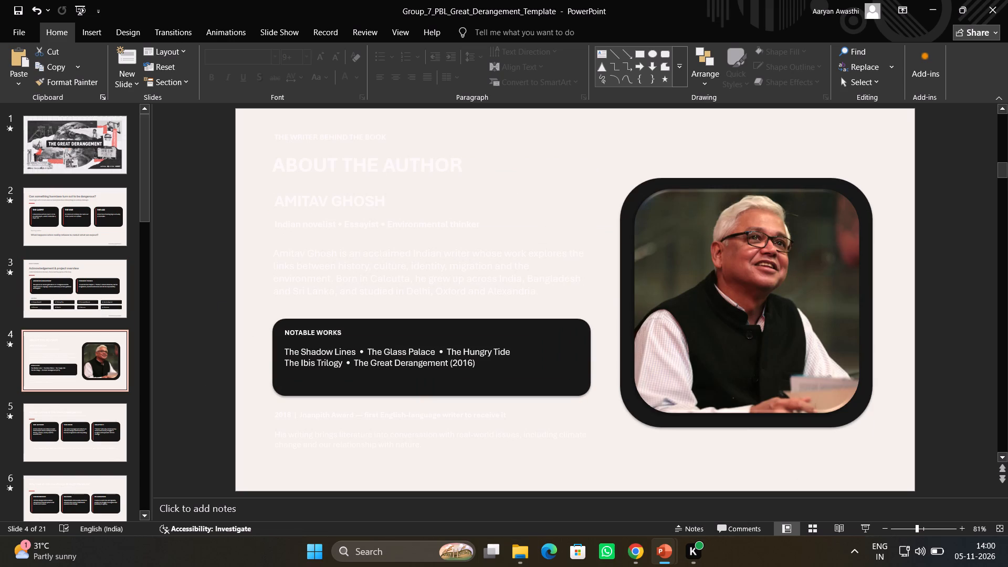
pyautogui.click(376, 146)
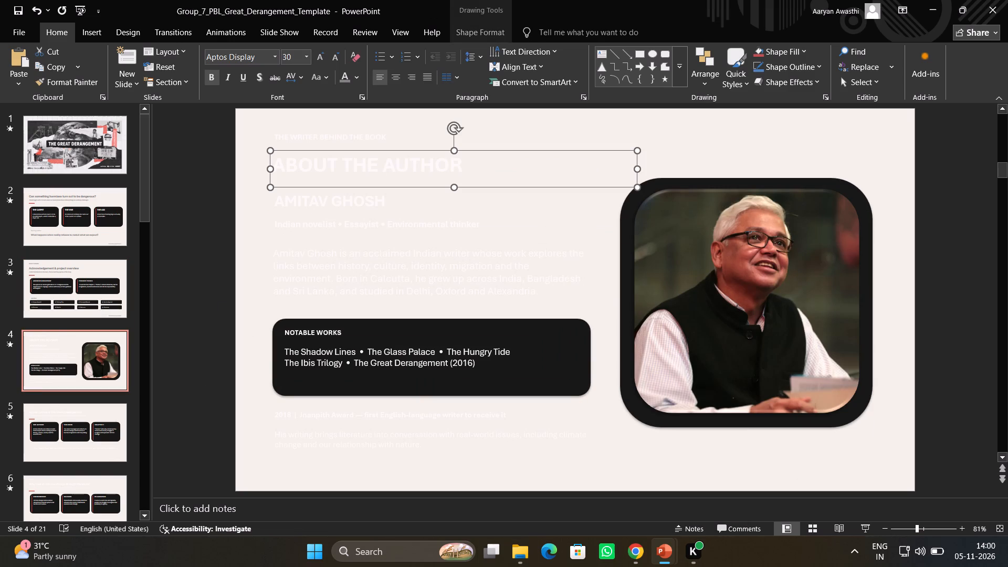
pyautogui.keyDown('ctrl'); pyautogui.click(394, 138); pyautogui.keyUp('ctrl')
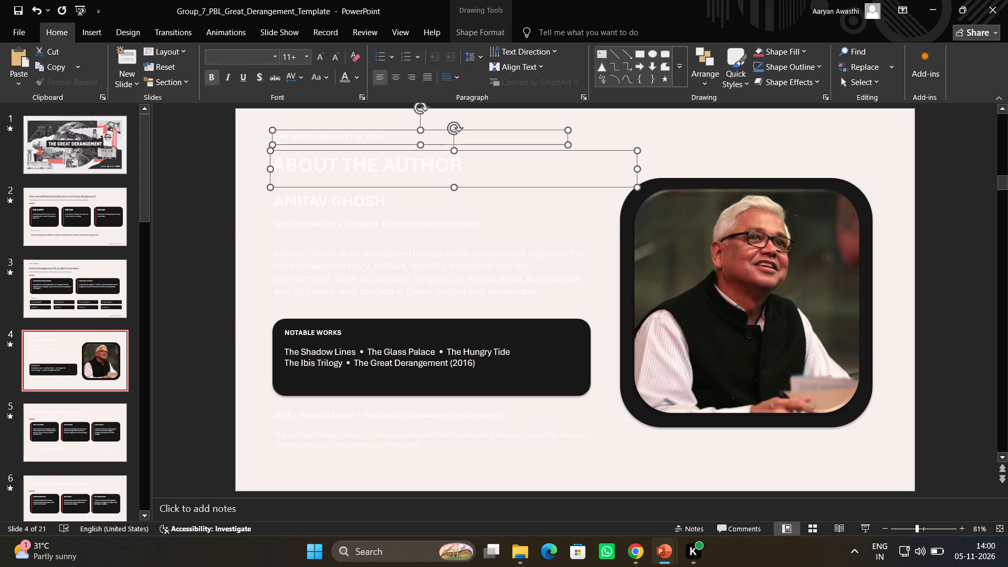
pyautogui.keyDown('ctrl'); pyautogui.click(387, 196); pyautogui.keyUp('ctrl')
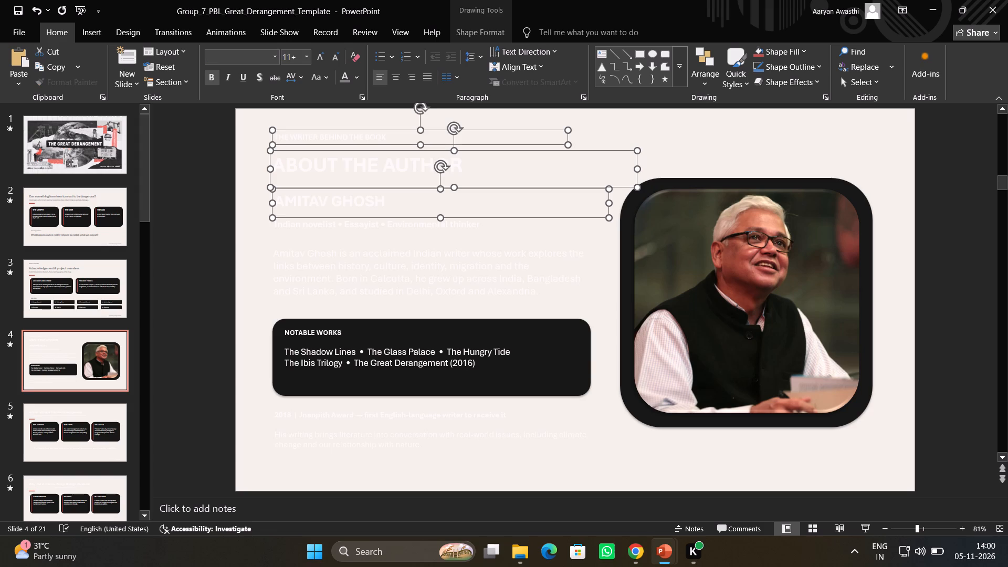
pyautogui.keyDown('ctrl'); pyautogui.click(388, 219); pyautogui.keyUp('ctrl')
pyautogui.keyDown('ctrl'); pyautogui.click(395, 267); pyautogui.keyUp('ctrl')
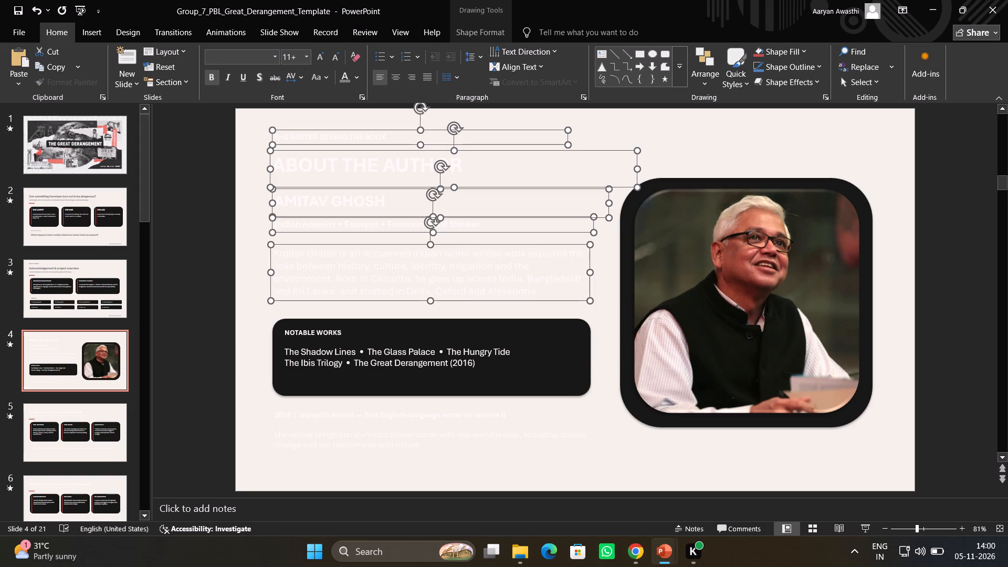
pyautogui.keyDown('ctrl'); pyautogui.click(412, 418); pyautogui.keyUp('ctrl')
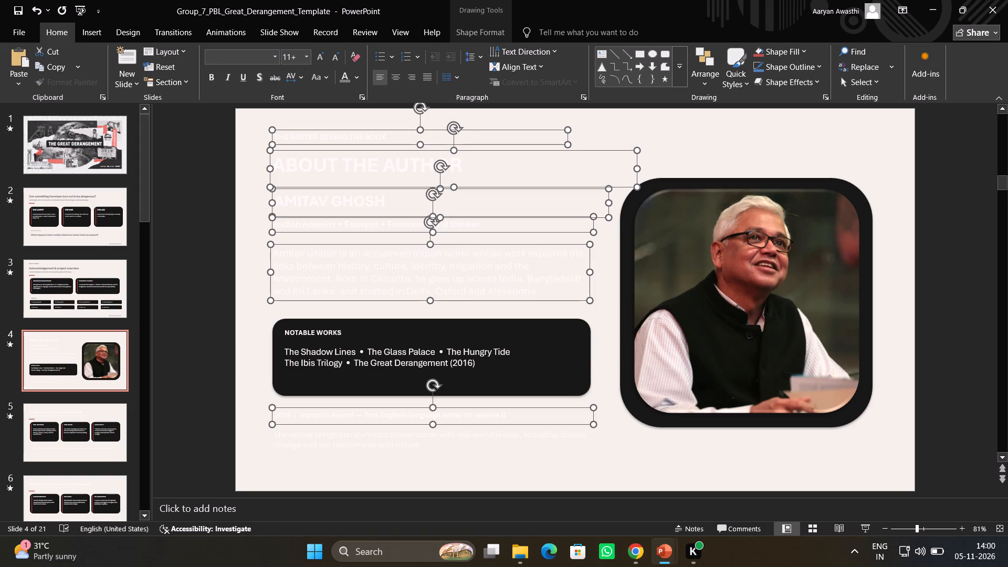
pyautogui.keyDown('ctrl'); pyautogui.click(415, 441); pyautogui.keyUp('ctrl')
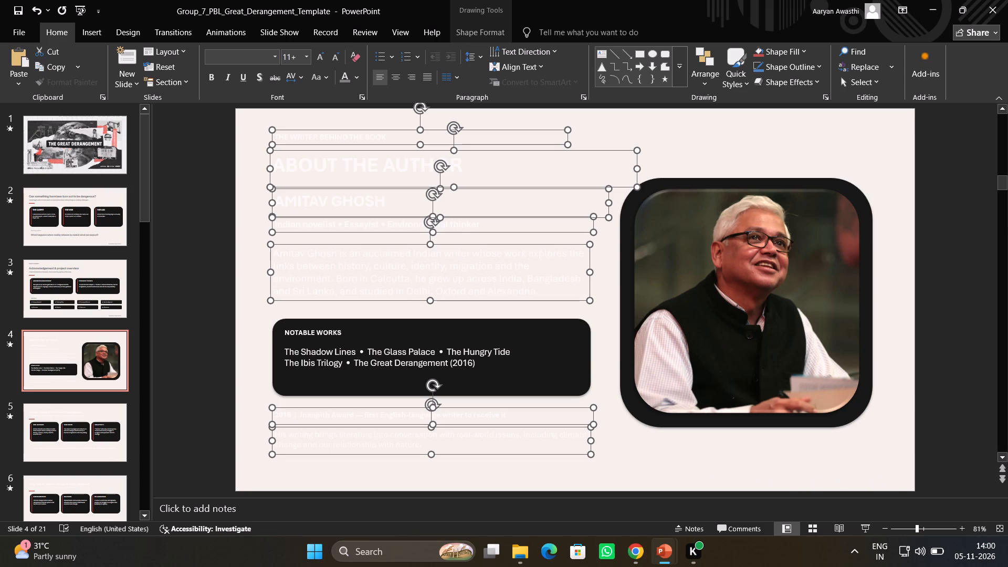
pyautogui.click(346, 78)
pyautogui.click(937, 282)
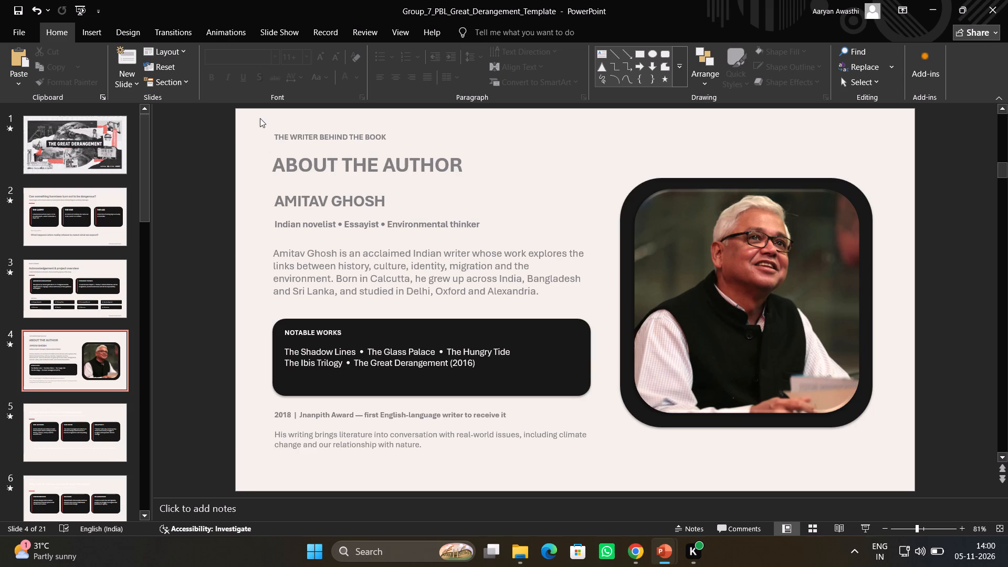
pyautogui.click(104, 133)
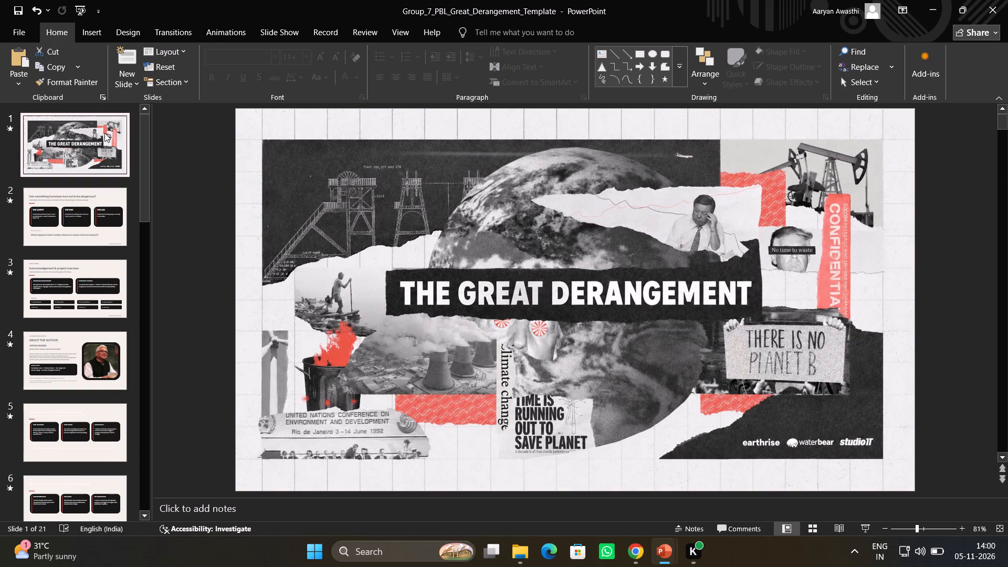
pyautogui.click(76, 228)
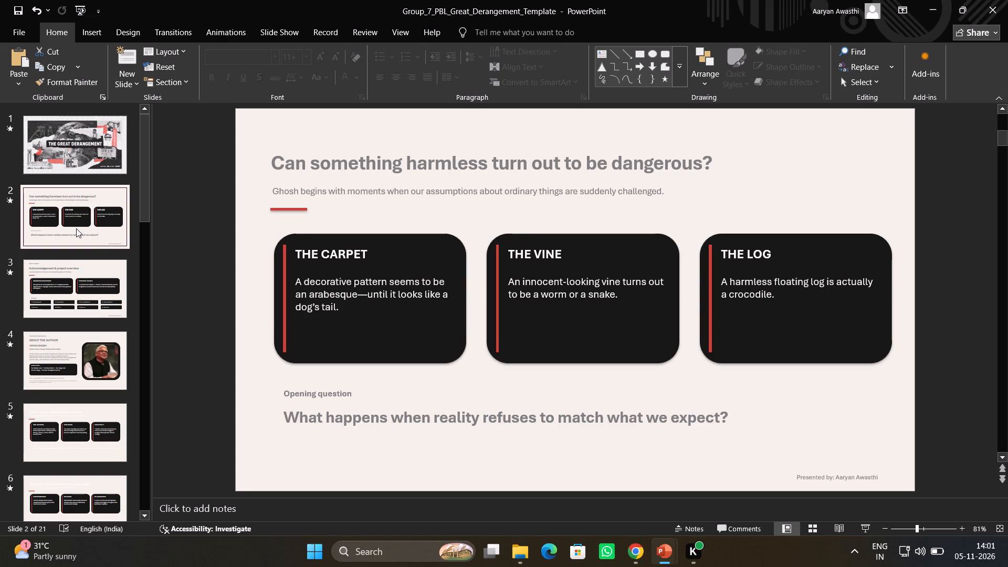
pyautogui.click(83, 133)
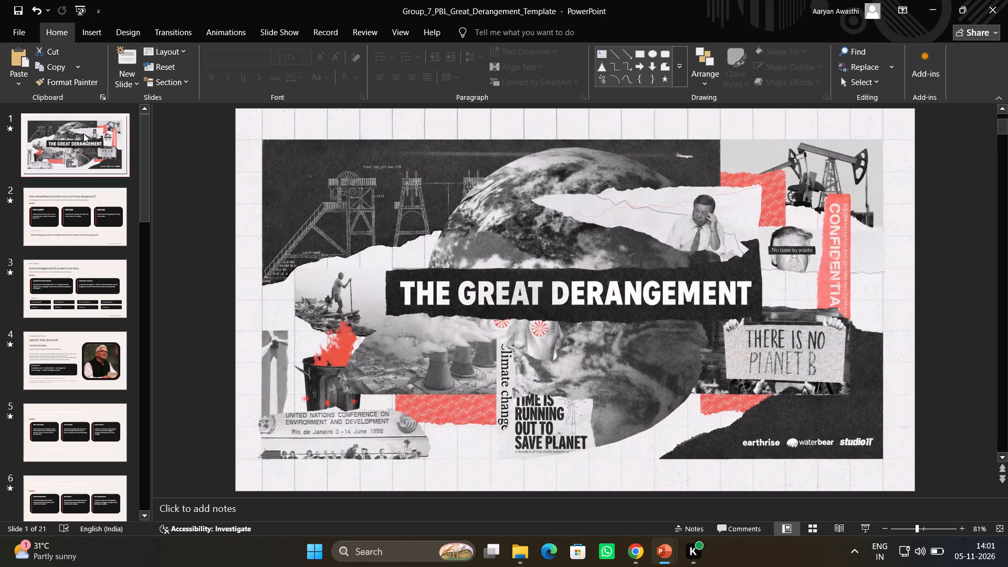
# Switch from the presentation to WhatsApp.
pyautogui.click(611, 566)
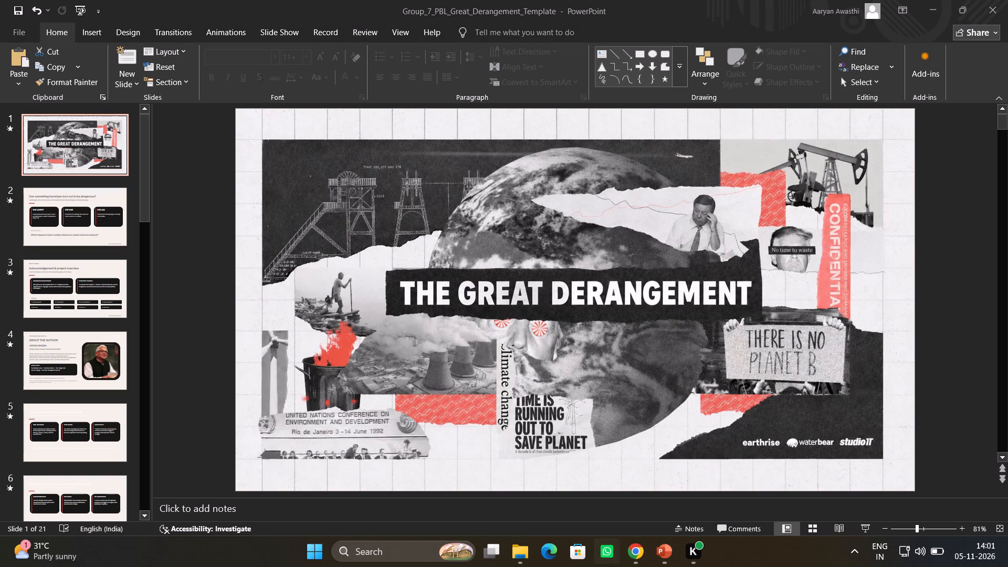
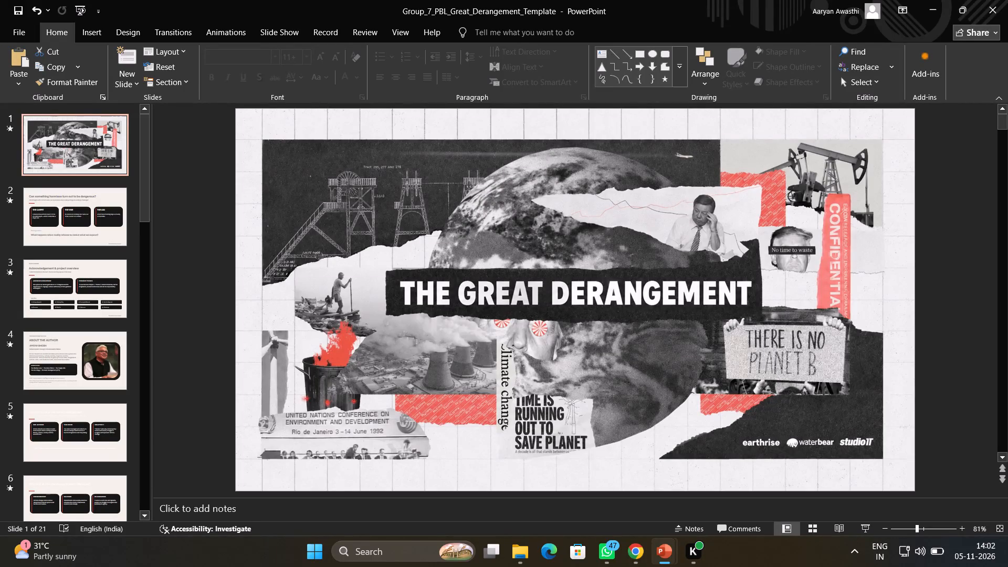
# Paste the clipboard content onto slide 1, The Great Derangement cover.
pyautogui.click(684, 391)
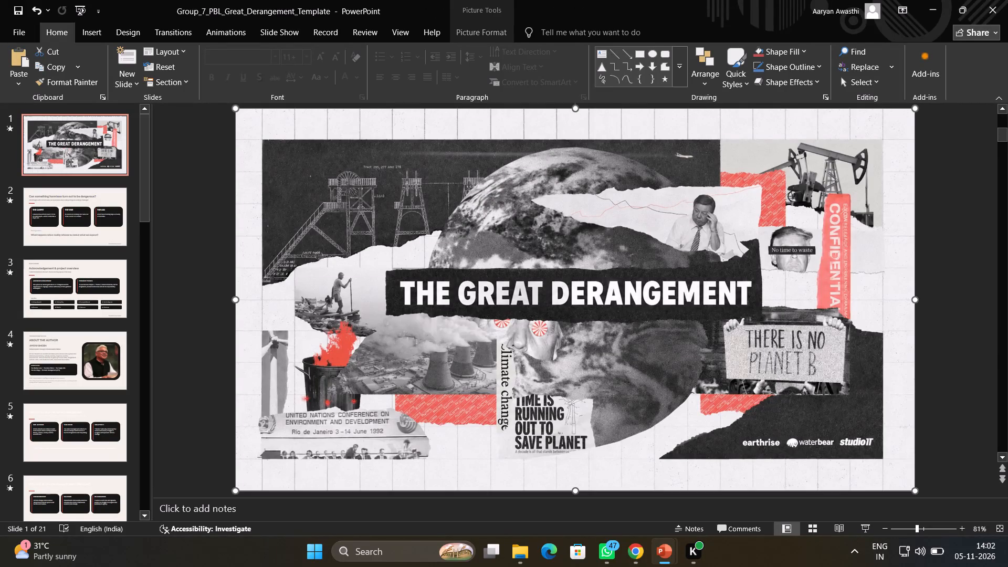
pyautogui.hotkey('ctrl', 'v')
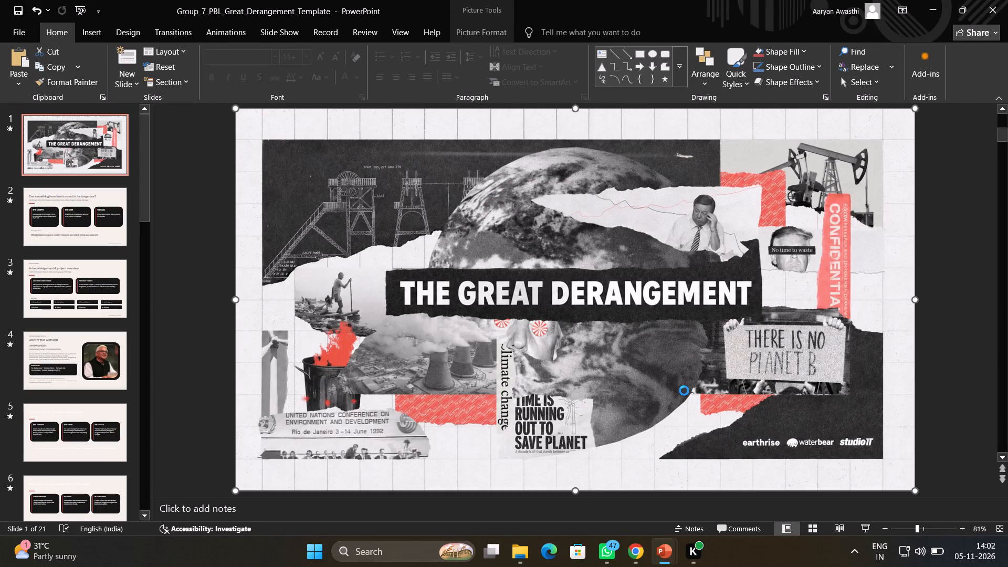
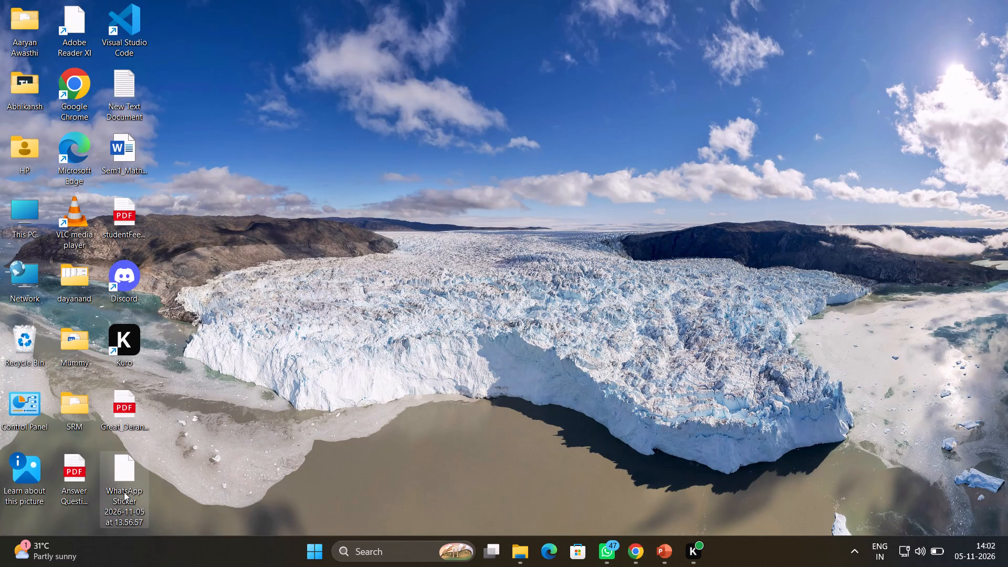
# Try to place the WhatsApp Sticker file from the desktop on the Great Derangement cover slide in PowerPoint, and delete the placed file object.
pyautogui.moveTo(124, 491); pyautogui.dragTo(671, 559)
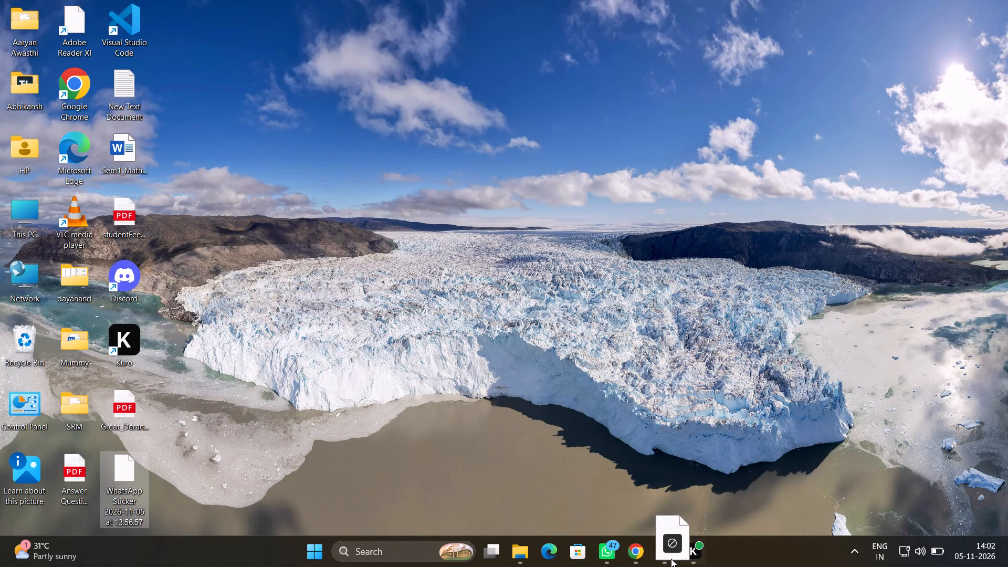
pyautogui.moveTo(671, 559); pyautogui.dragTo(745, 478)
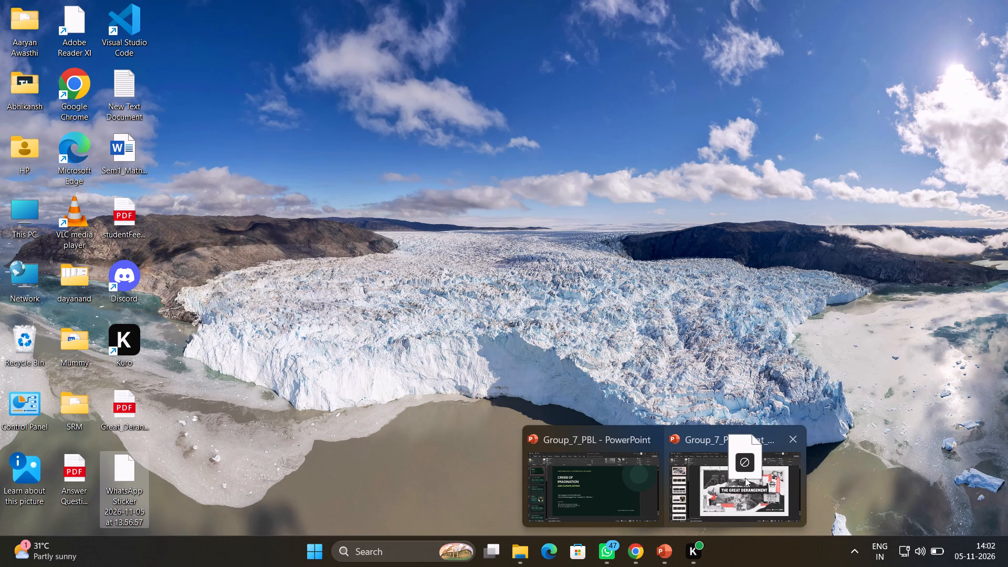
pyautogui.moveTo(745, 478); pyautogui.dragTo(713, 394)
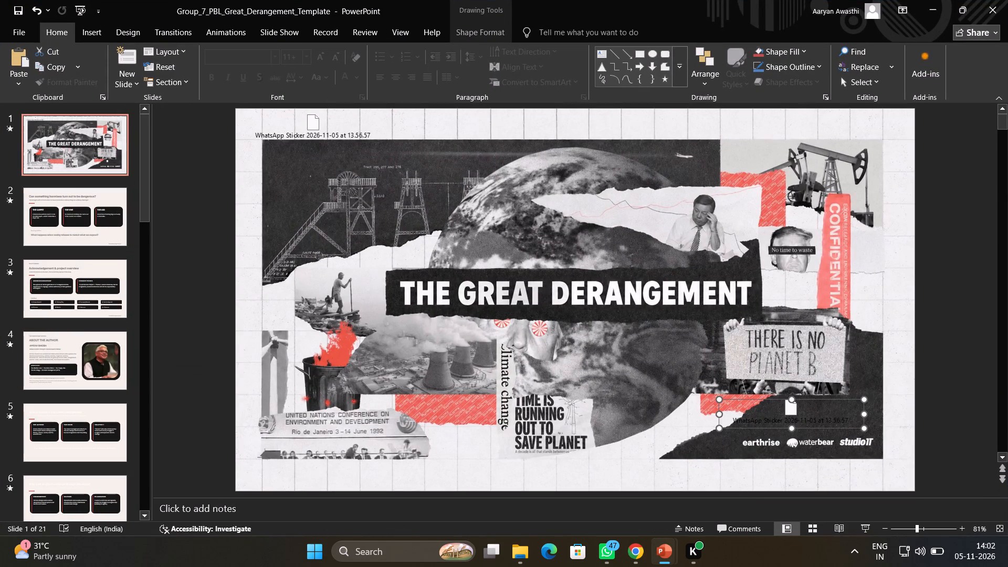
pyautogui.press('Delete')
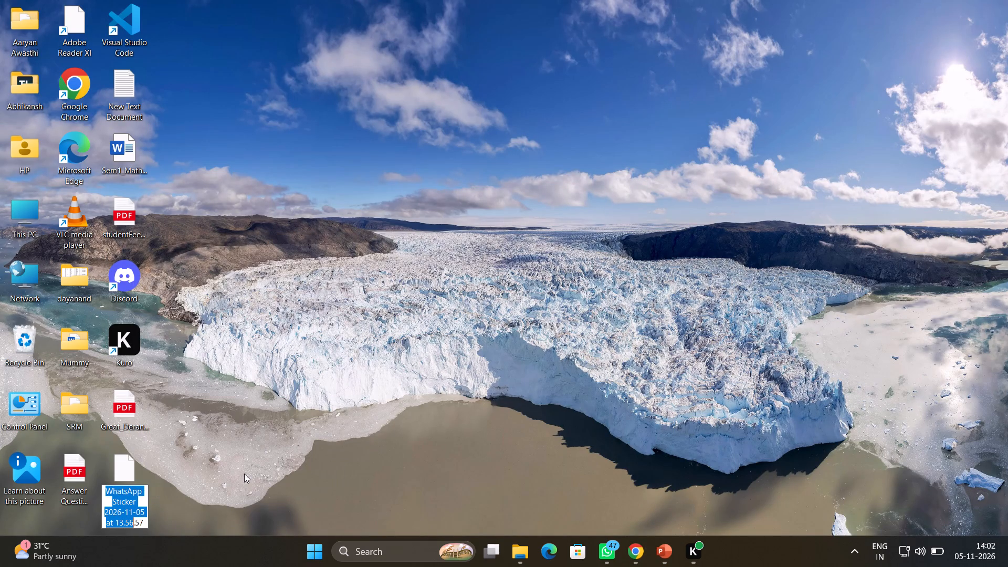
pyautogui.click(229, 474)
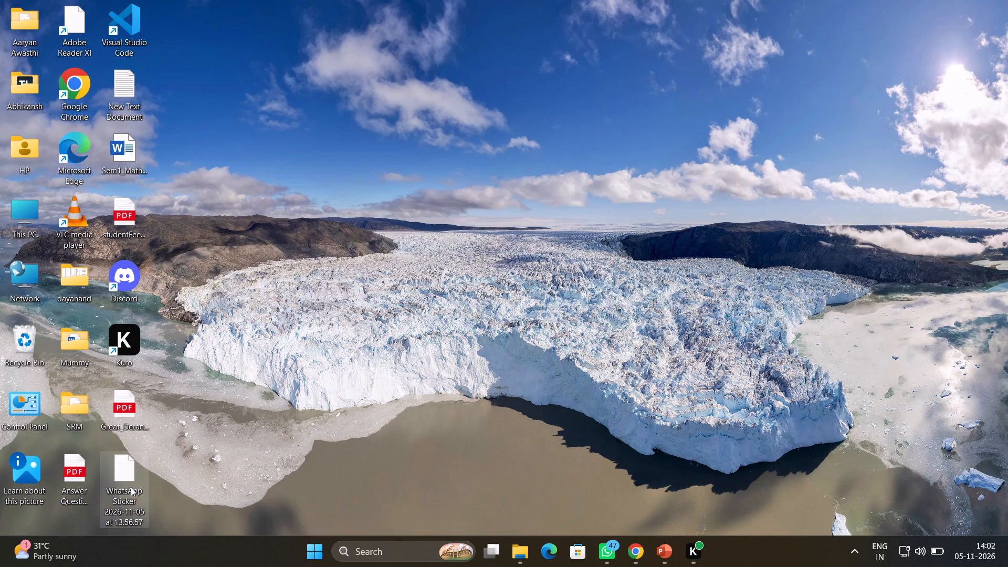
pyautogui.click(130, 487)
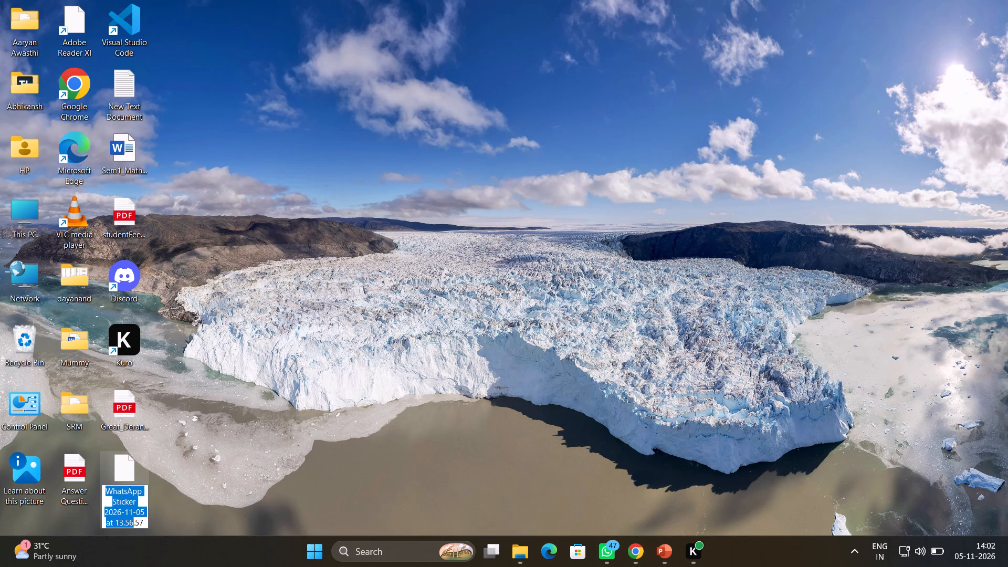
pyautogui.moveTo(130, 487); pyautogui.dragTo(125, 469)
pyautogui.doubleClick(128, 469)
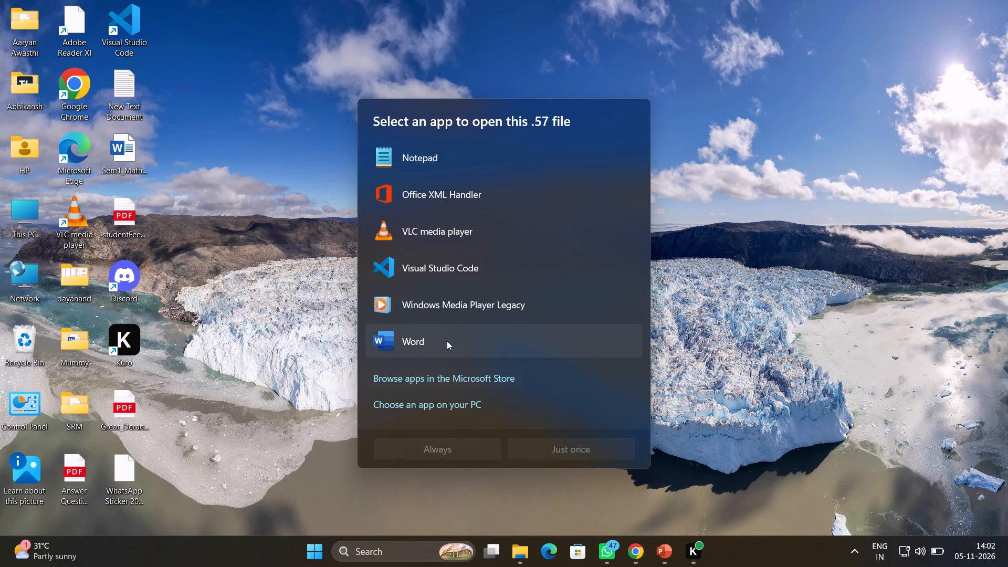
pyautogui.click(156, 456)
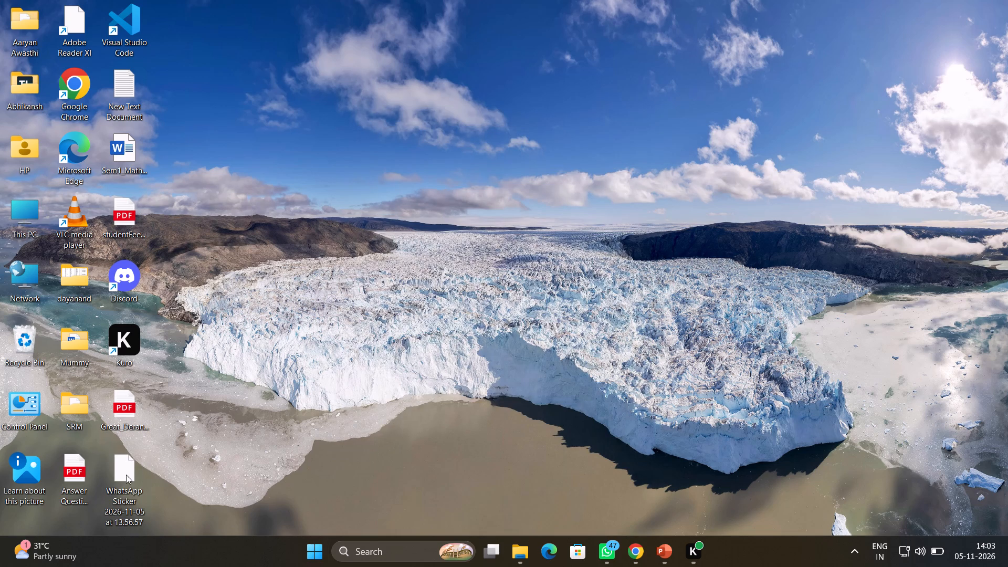
# Open the WhatsApp Sticker 2026-11-05 at 13.56.57 file from the desktop, choosing Notepad as the app.
pyautogui.click(122, 488)
pyautogui.hotkey('ctrl', 'shift', 's')
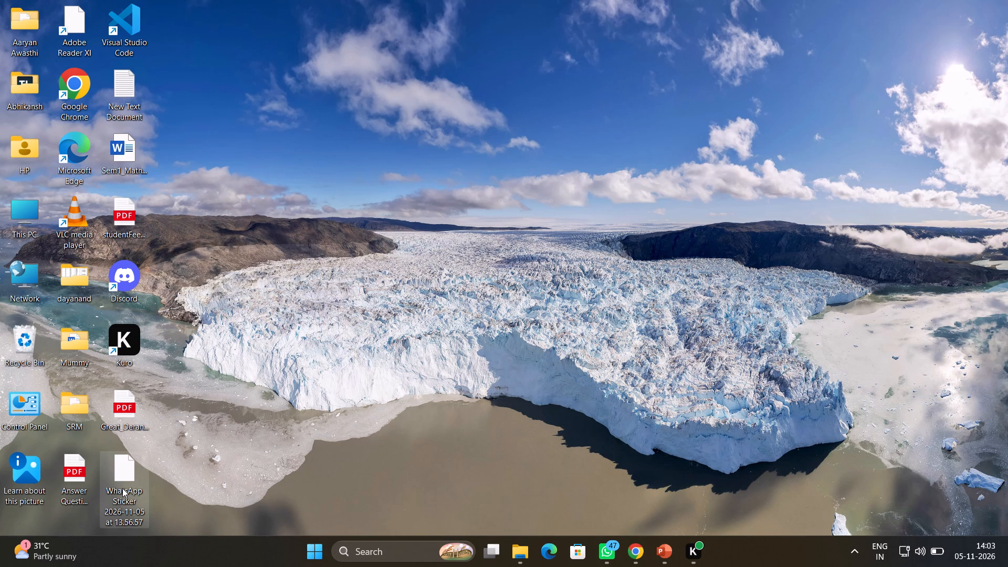
pyautogui.doubleClick(116, 478)
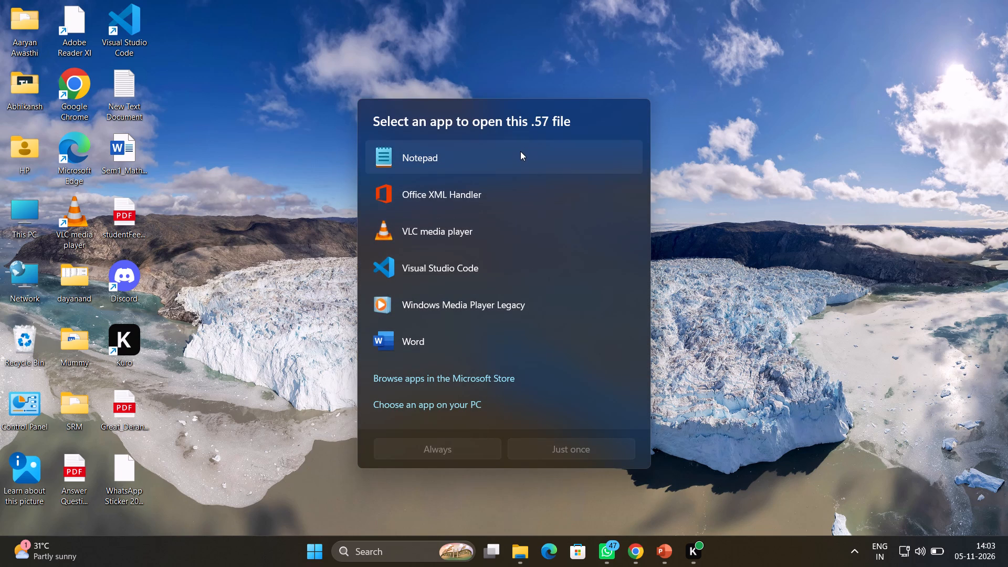
pyautogui.click(520, 152)
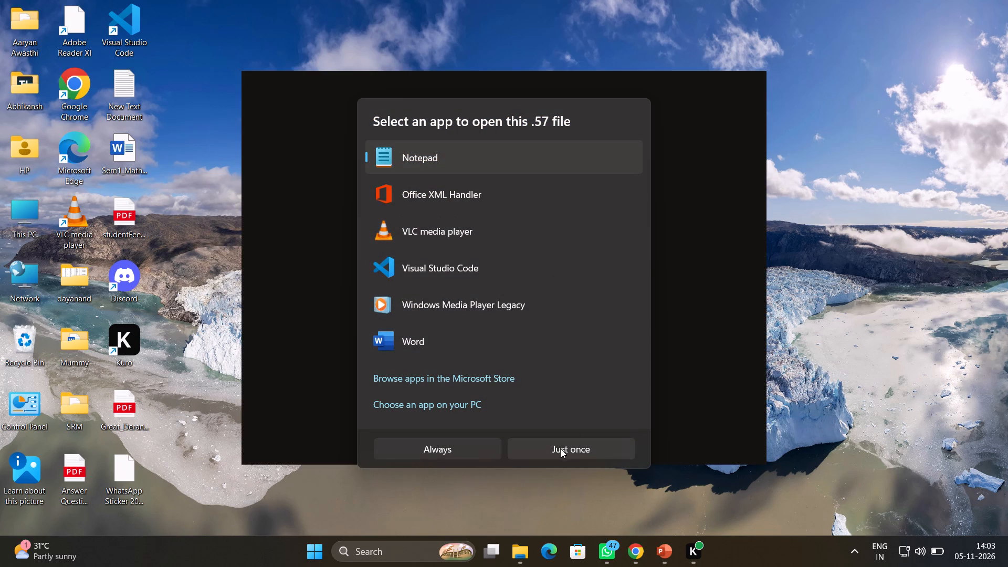
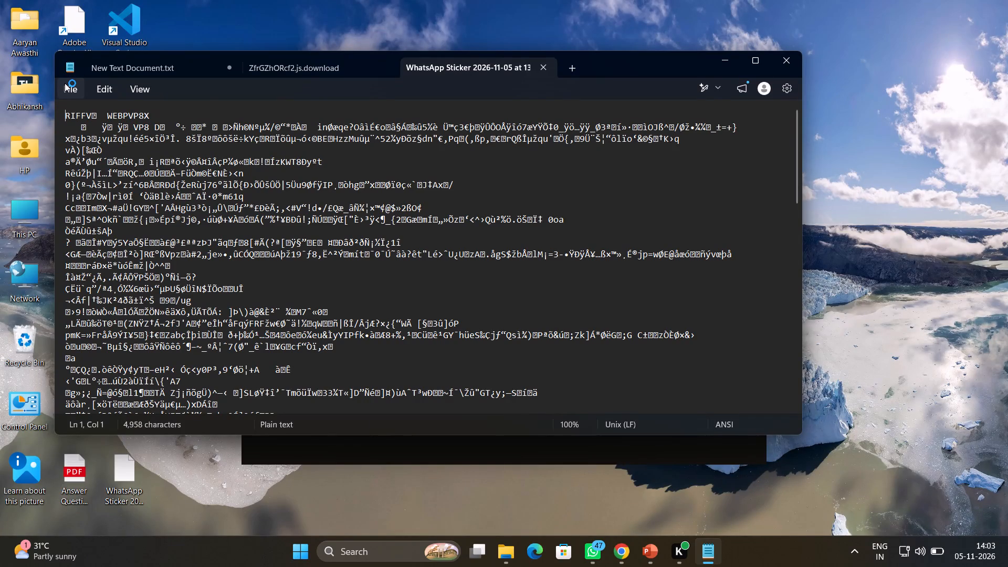
# In Notepad, bring up the file commands for the WhatsApp Sticker file opened as text.
pyautogui.click(65, 83)
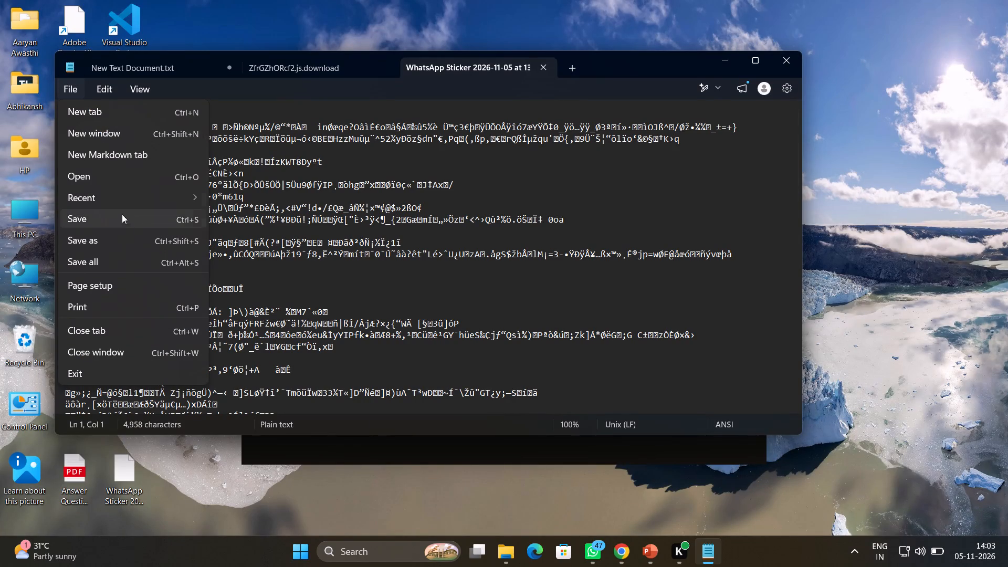
# Save the opened WhatsApp Sticker file under a new name on the Desktop, with file type All files and ".jpg" appended to its name.
pyautogui.click(122, 237)
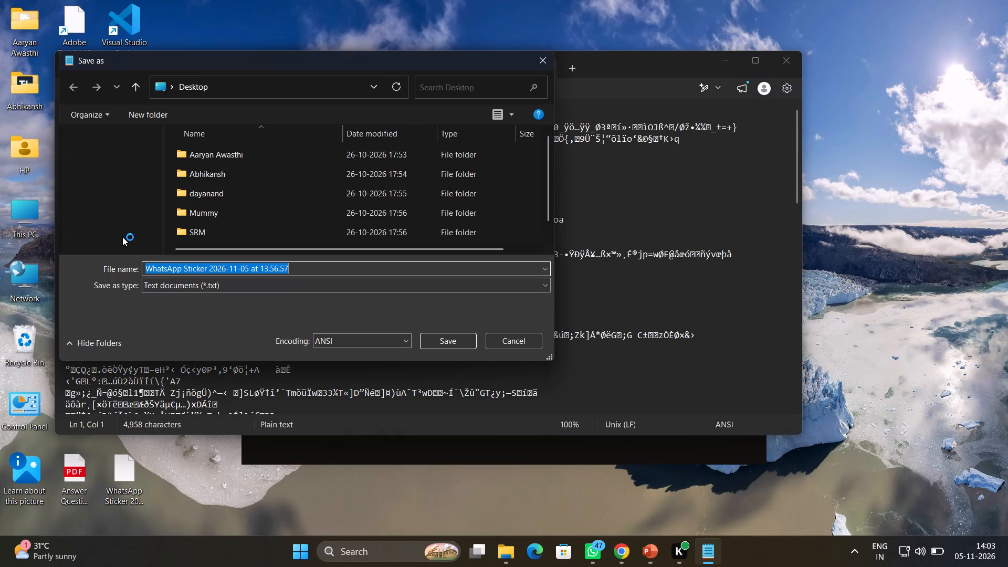
pyautogui.click(261, 286)
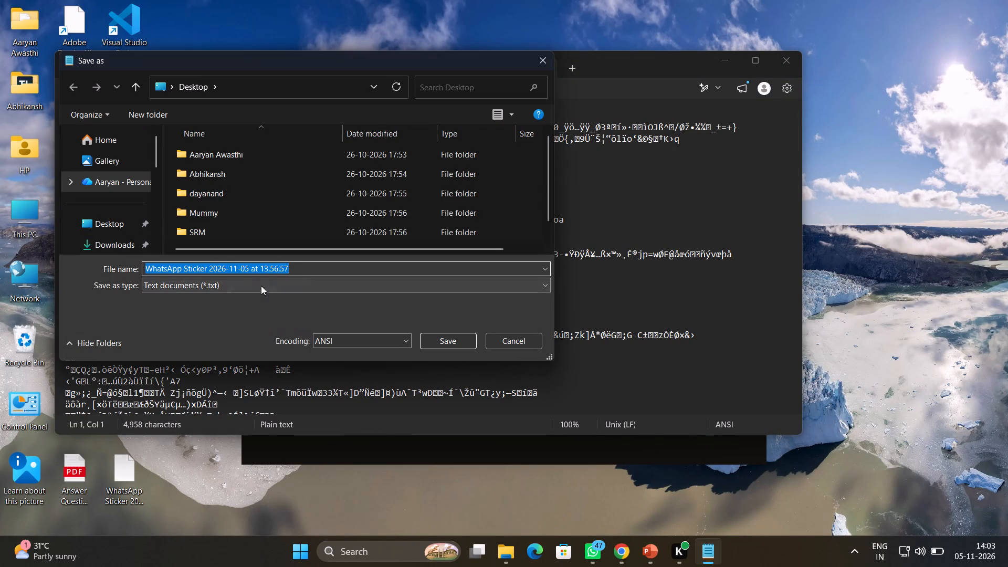
pyautogui.click(248, 308)
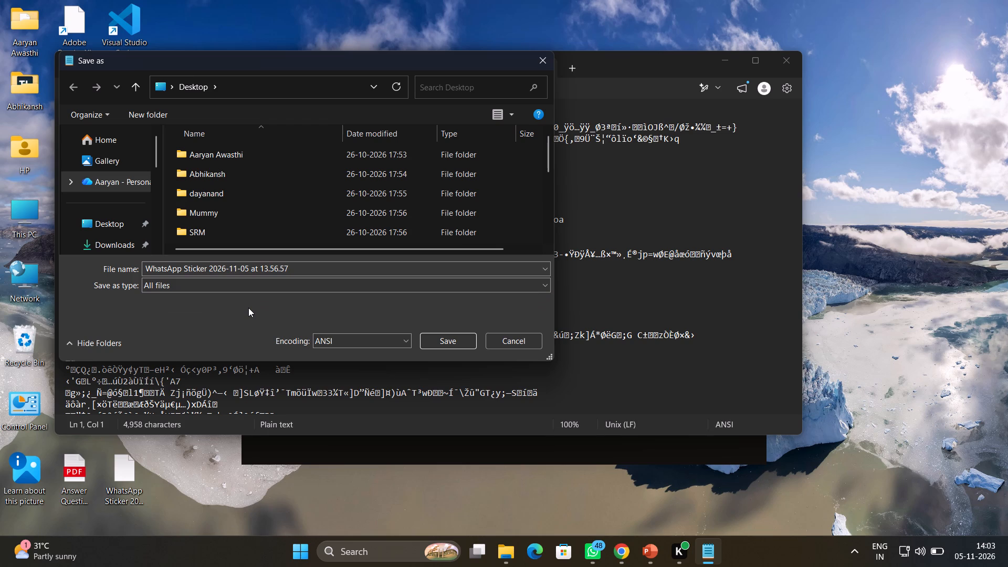
pyautogui.click(304, 284)
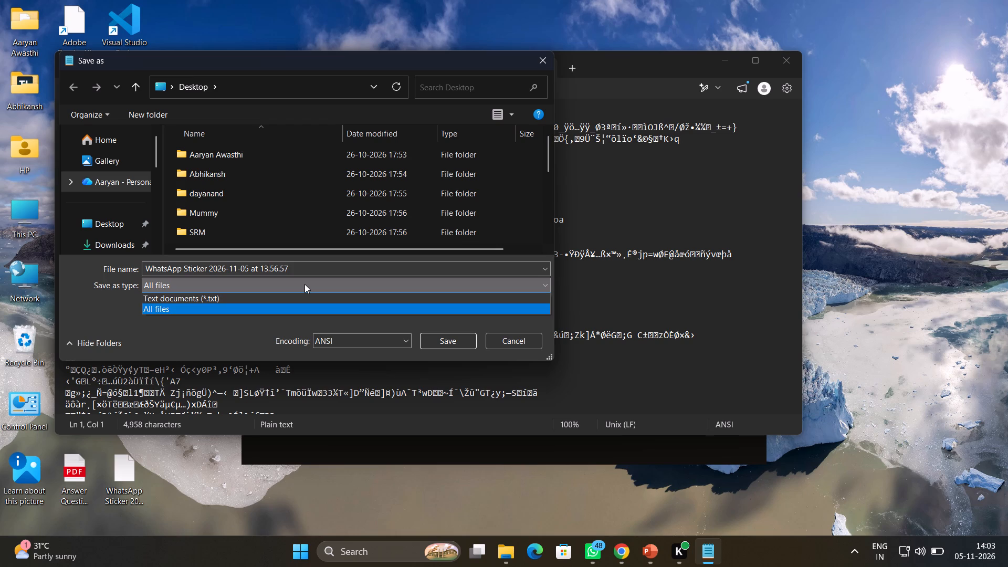
pyautogui.click(304, 284)
pyautogui.click(315, 267)
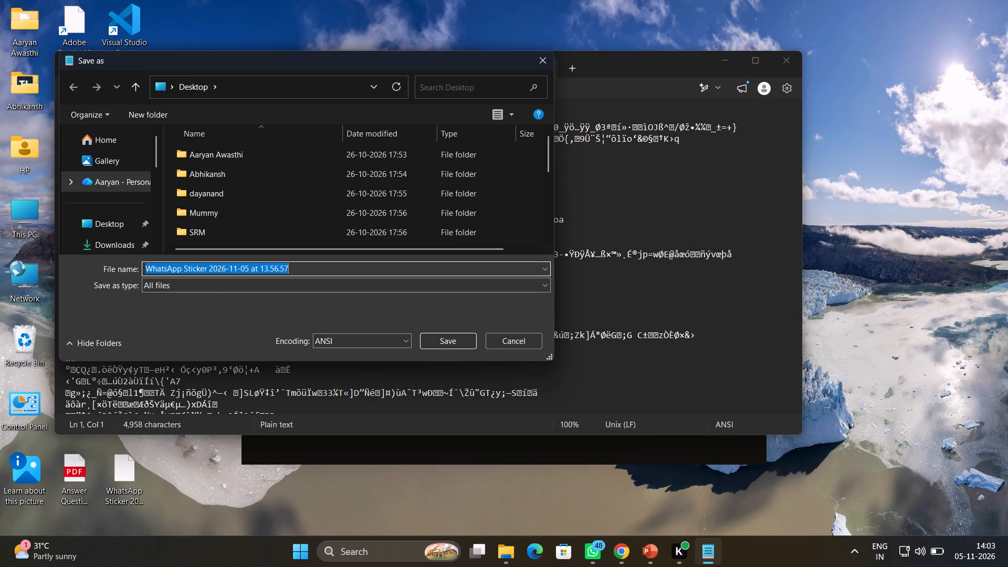
pyautogui.click(549, 270)
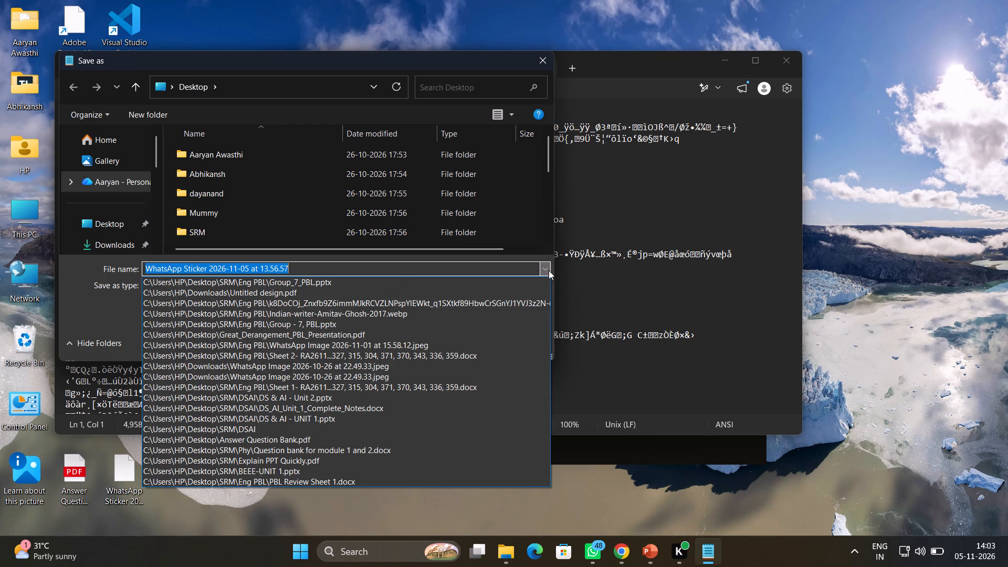
pyautogui.click(310, 265)
pyautogui.click(310, 265)
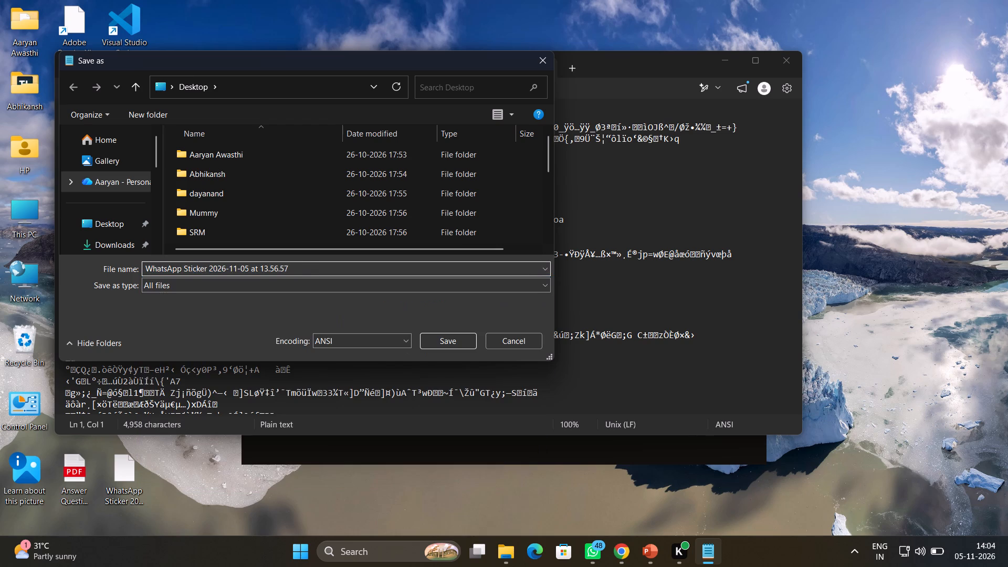
pyautogui.click(325, 343)
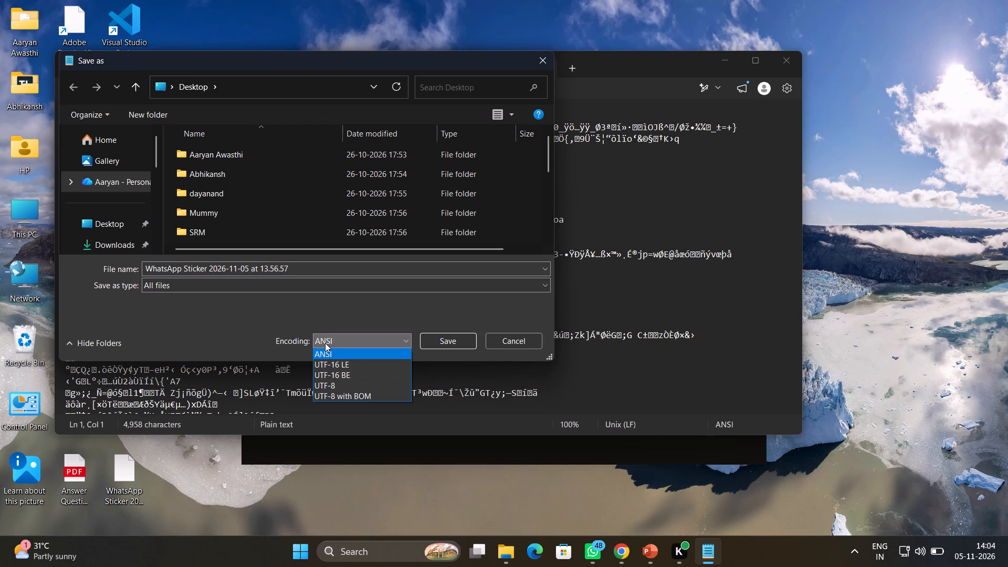
pyautogui.click(325, 343)
pyautogui.click(325, 343)
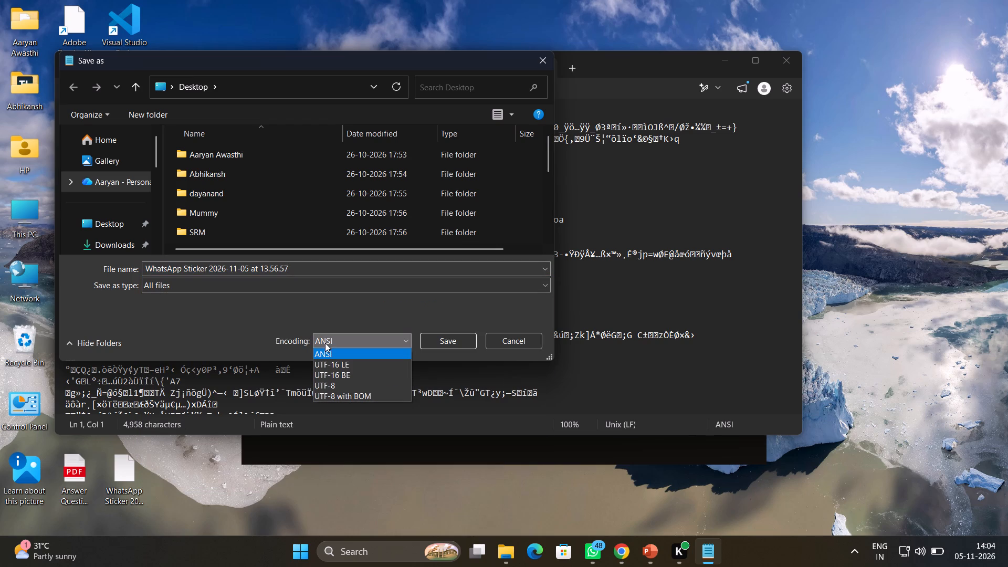
pyautogui.click(328, 342)
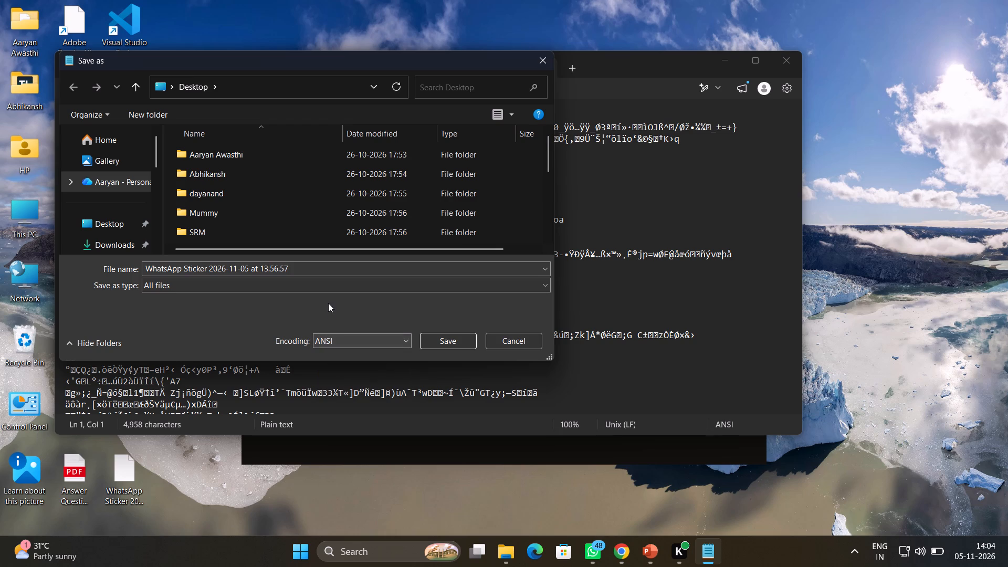
pyautogui.click(335, 269)
pyautogui.click(335, 269)
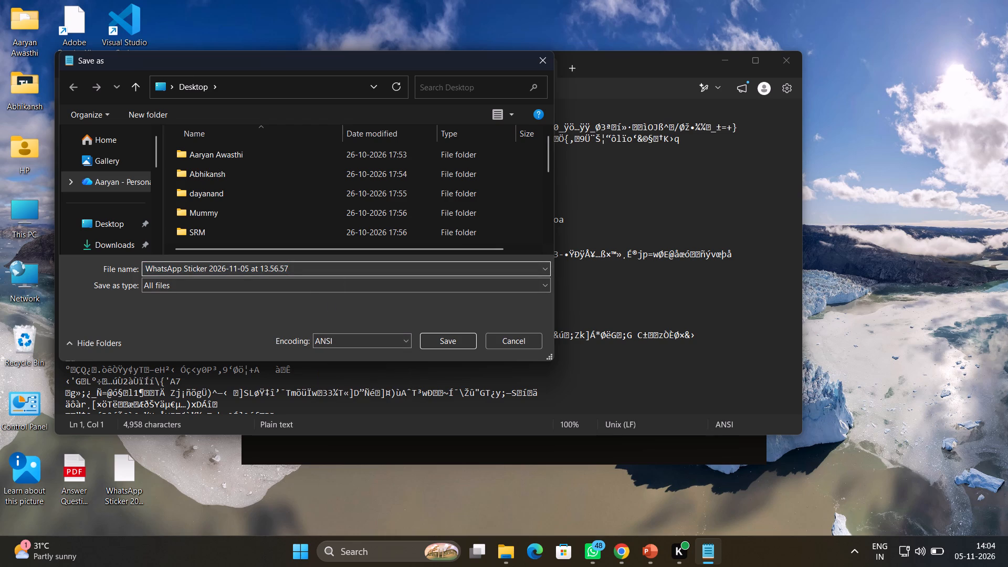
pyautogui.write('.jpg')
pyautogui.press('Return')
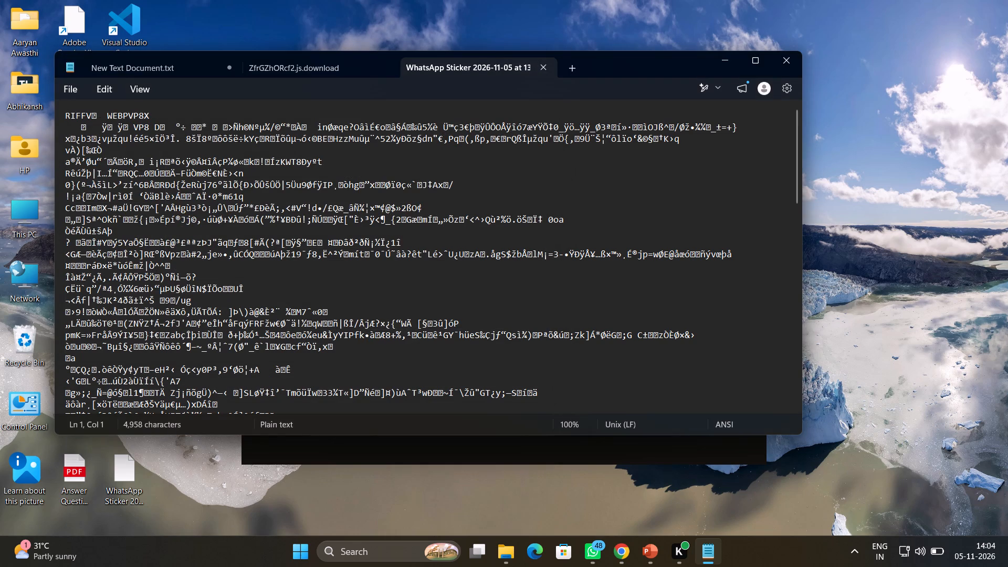
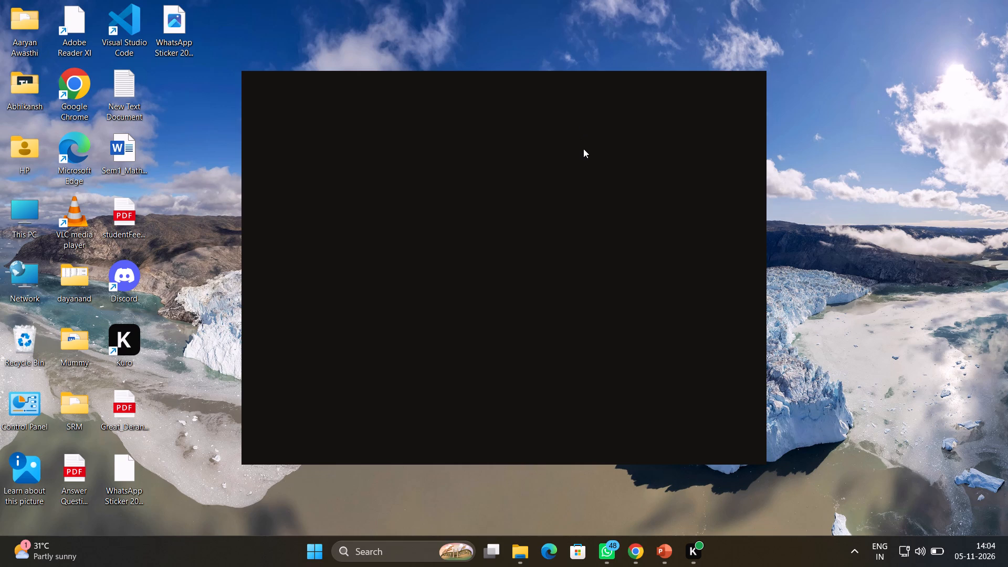
# Switch to the Chrome window with the Canva PPT Ideas chat and its Great Derangement presentation preview.
pyautogui.click(856, 193)
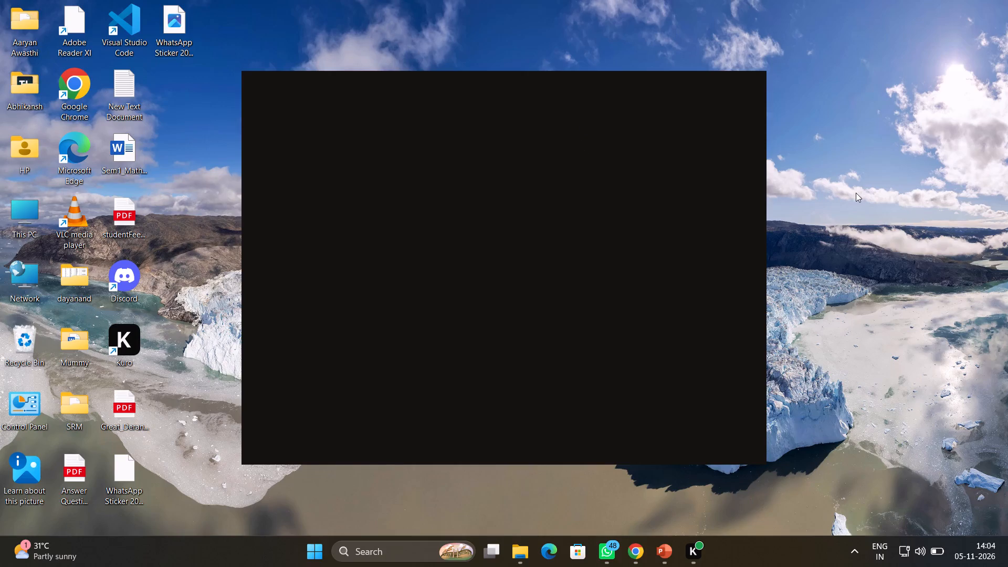
pyautogui.click(856, 193)
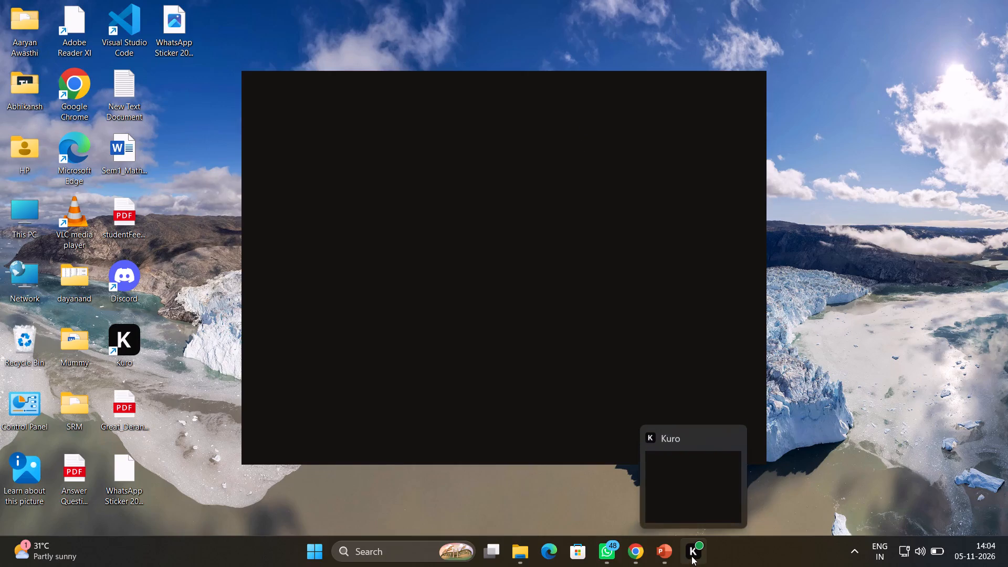
pyautogui.click(644, 557)
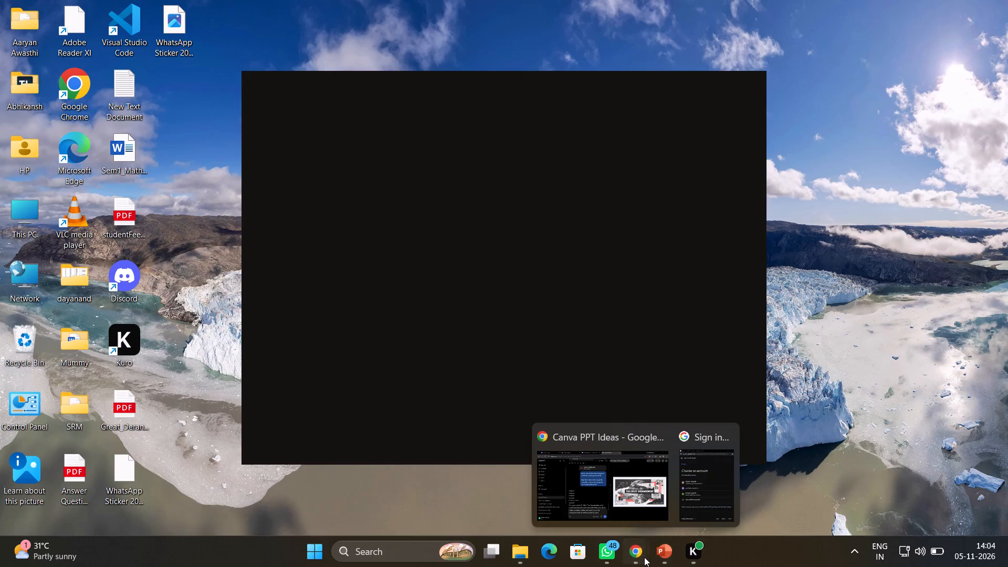
pyautogui.click(633, 493)
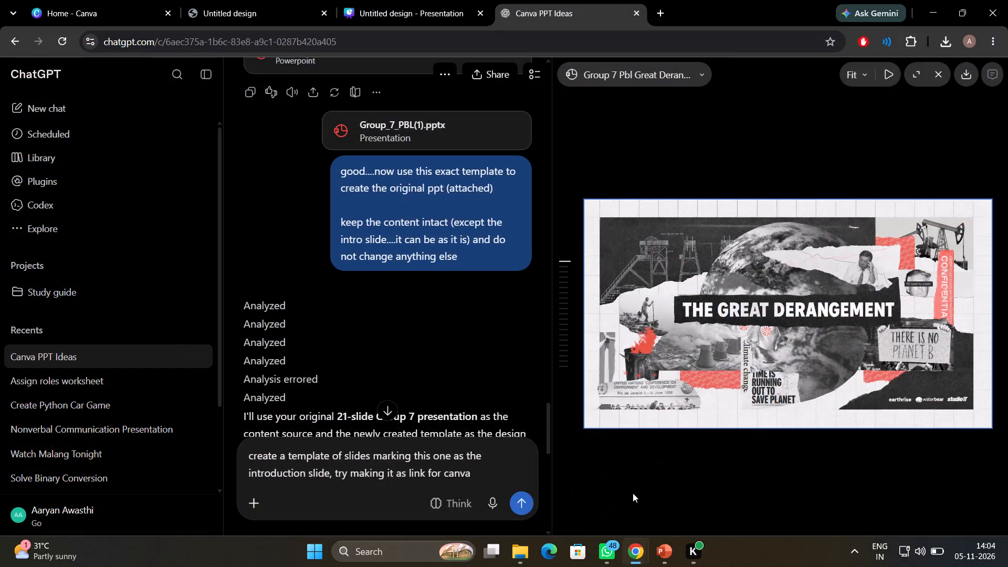
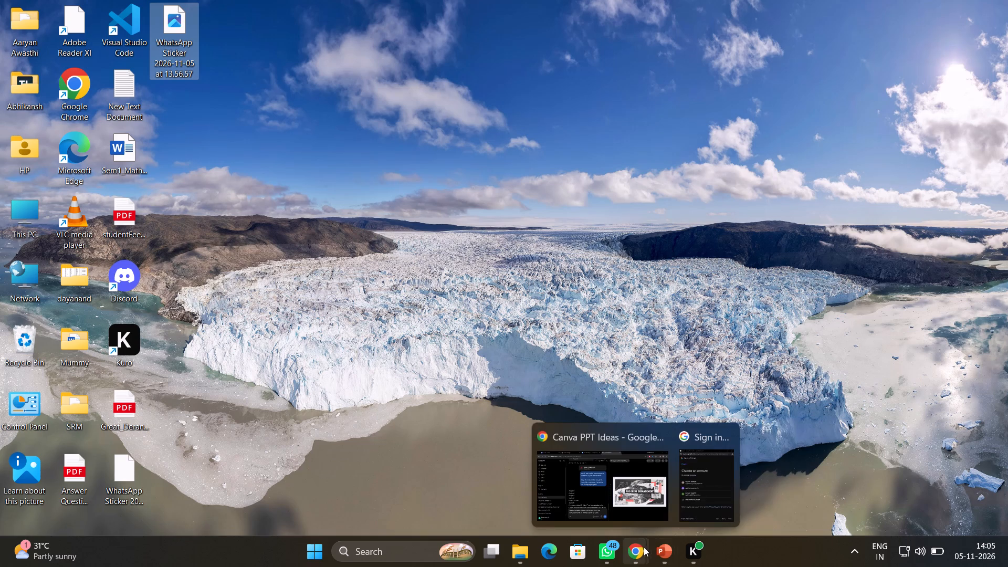
# Switch to PowerPoint and paste the copied WhatsApp Sticker .jpg file onto the cover slide.
pyautogui.click(697, 508)
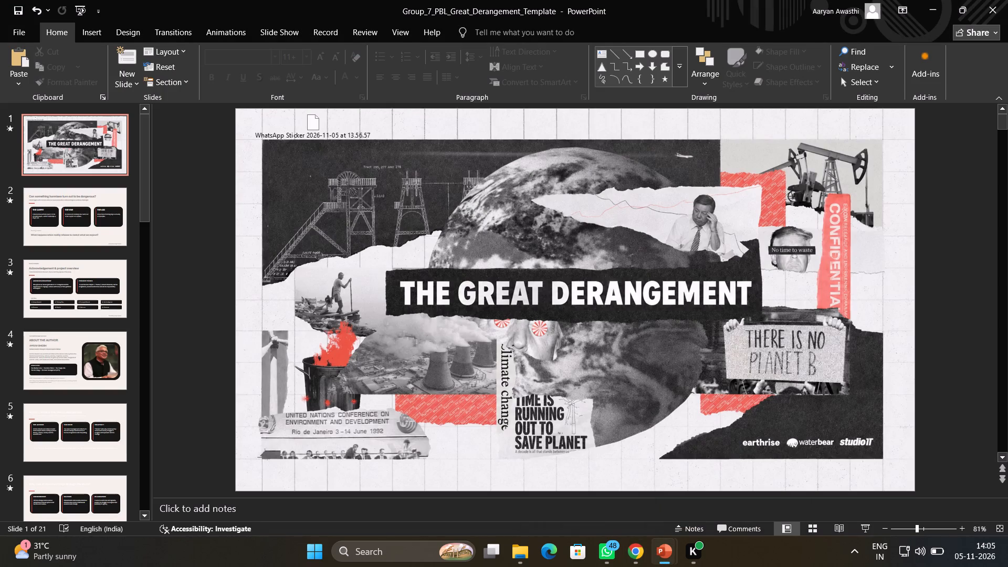
pyautogui.click(643, 380)
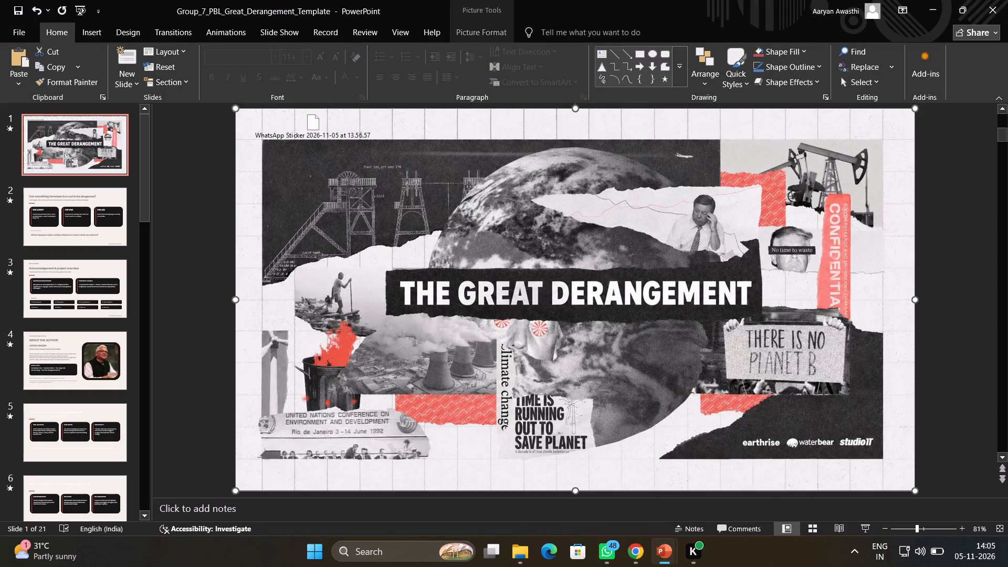
pyautogui.hotkey('ctrl', 'v')
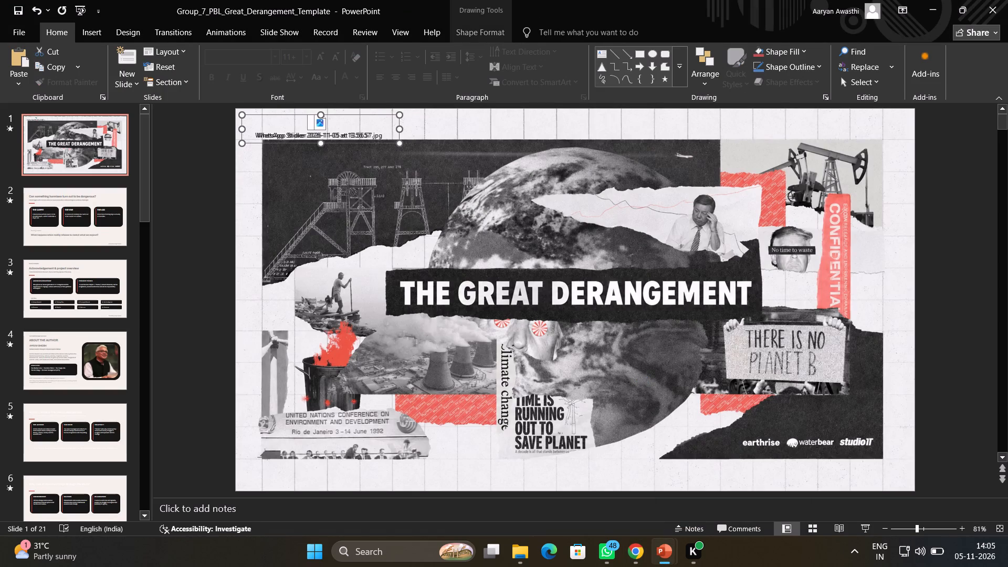
# Return to the desktop and open the WhatsApp Sticker 2026-11-05 at 13.56.57 image file to check it.
pyautogui.click(1007, 561)
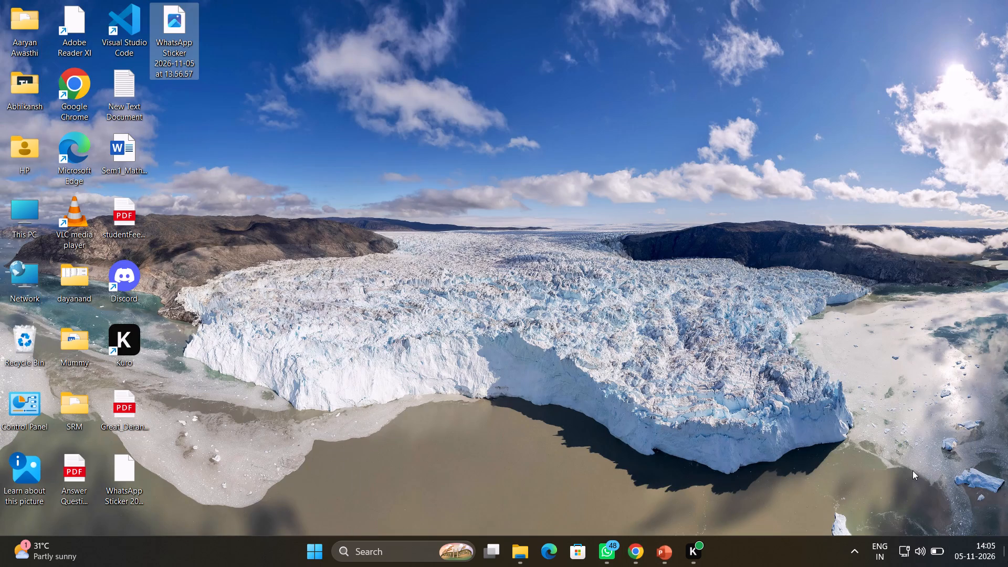
pyautogui.doubleClick(183, 64)
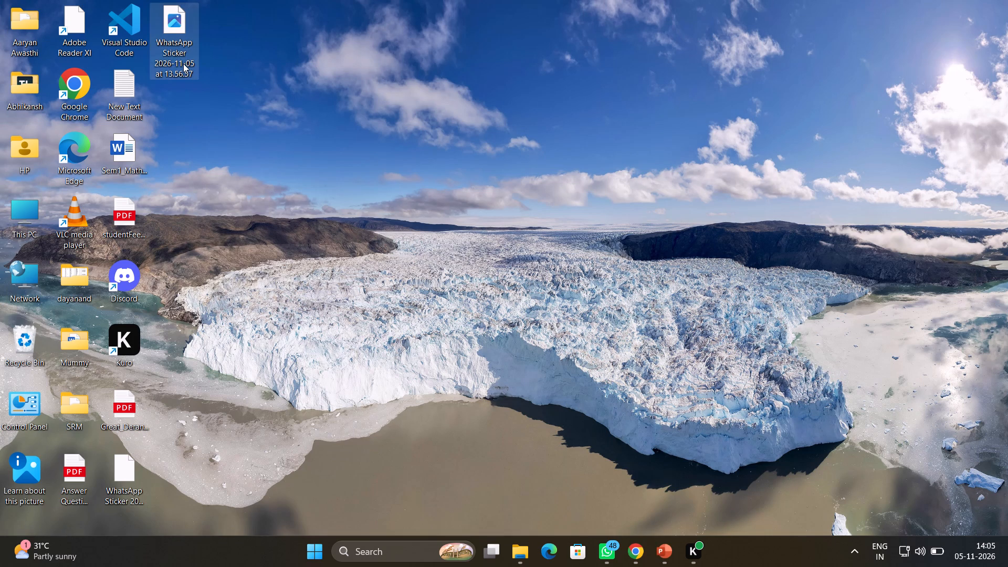
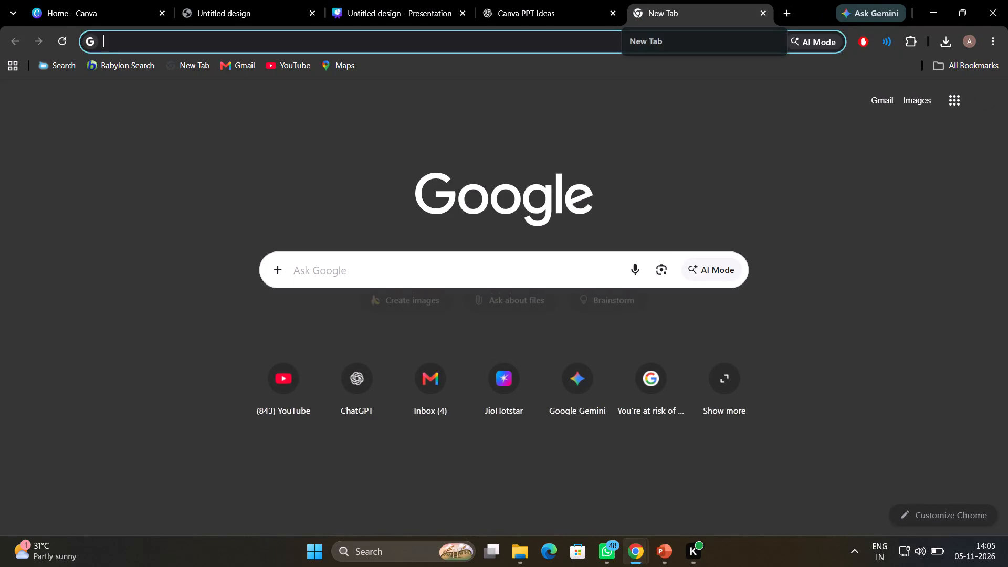
# In Chrome, enter a web search query beginning "whatsapp sticker to" to find a way of converting the sticker into an image.
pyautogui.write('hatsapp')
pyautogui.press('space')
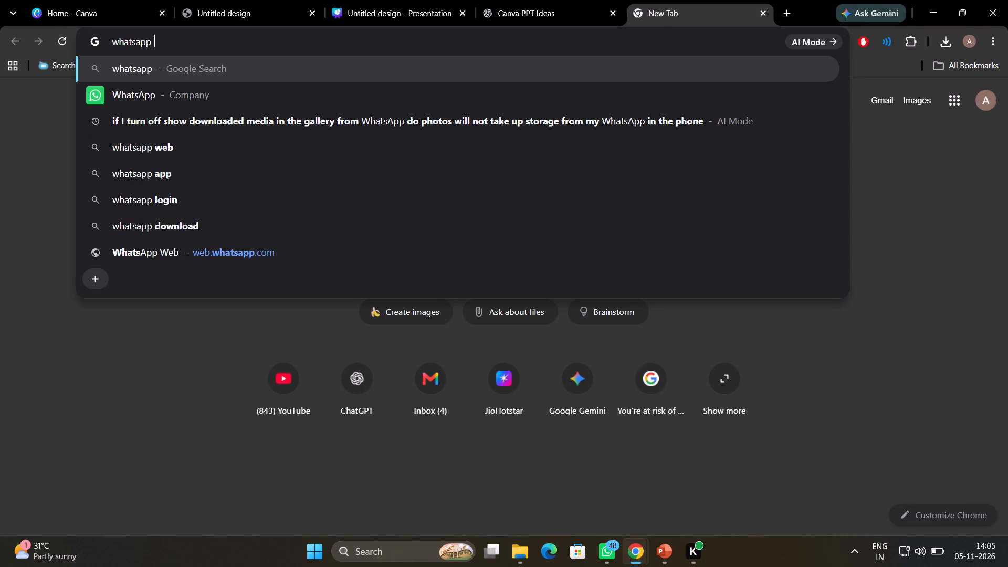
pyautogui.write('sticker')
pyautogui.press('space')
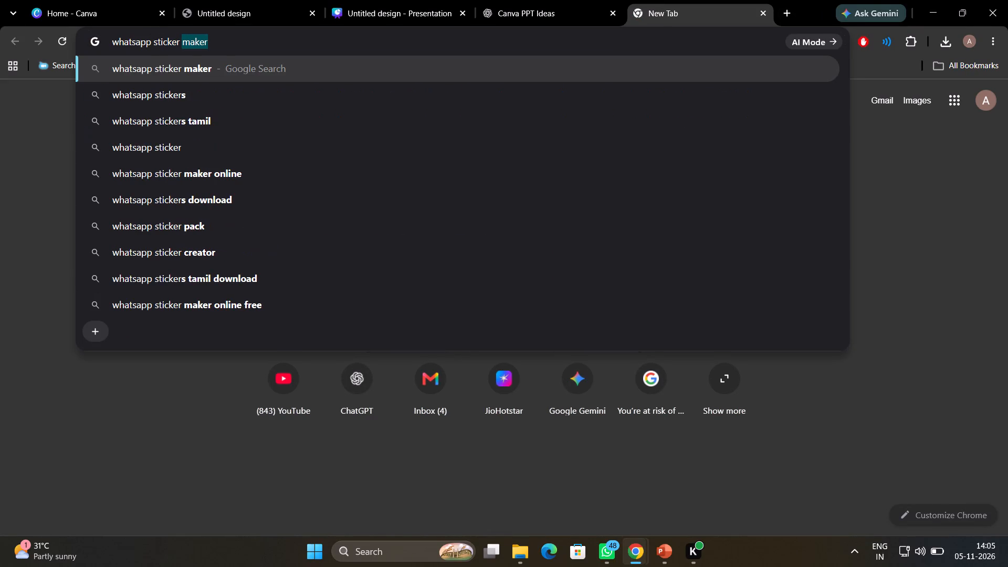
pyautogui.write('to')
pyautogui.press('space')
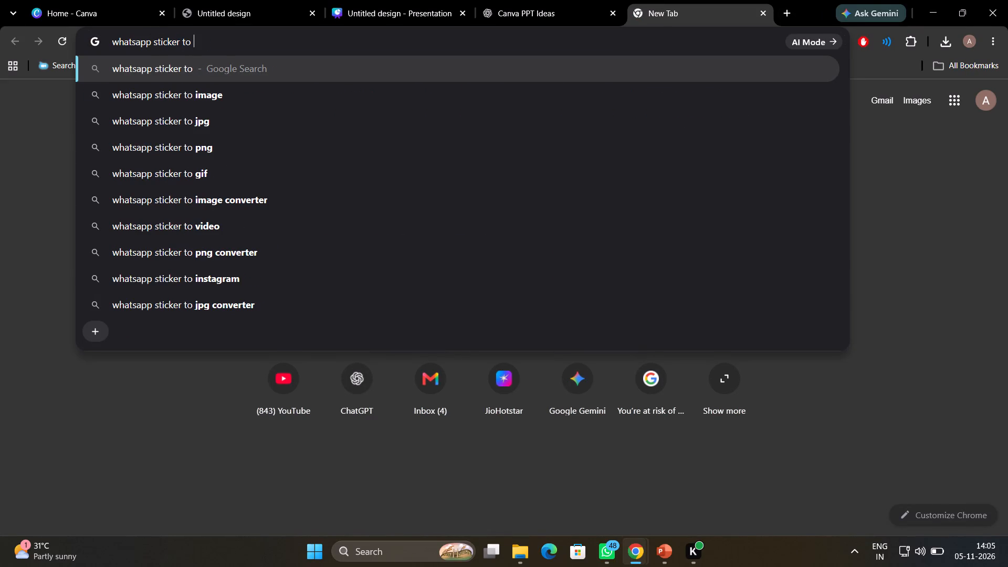
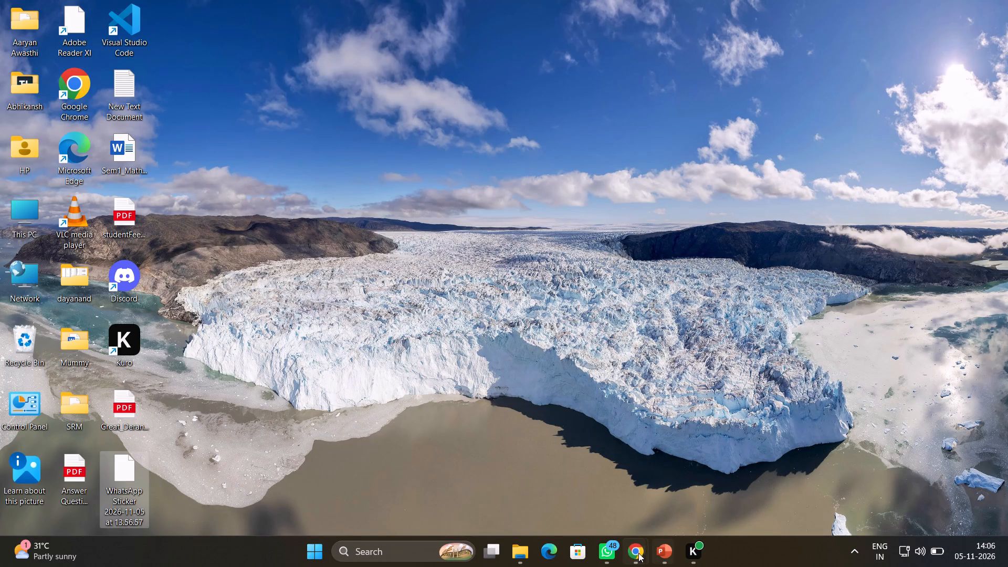
# In Chrome, choose the WhatsApp Sticker file from the Desktop for upload to DocHub's sticker-to-jpg page, with all file types shown.
pyautogui.click(630, 495)
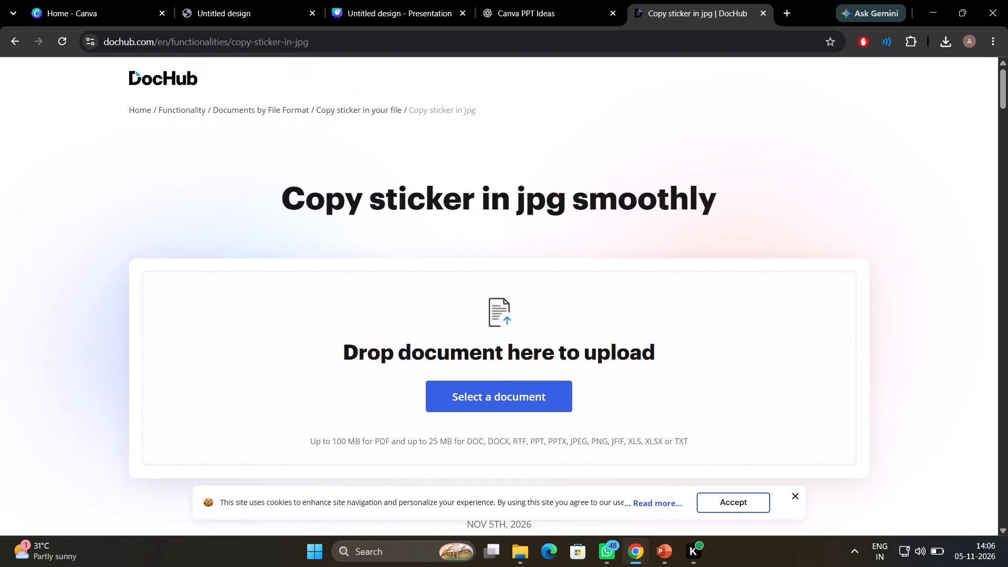
pyautogui.click(496, 389)
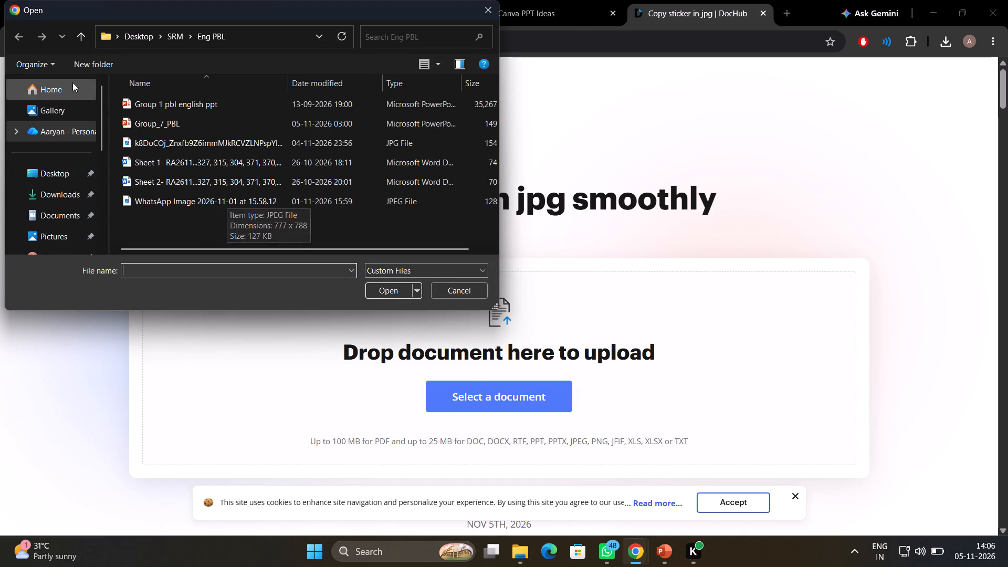
pyautogui.click(52, 169)
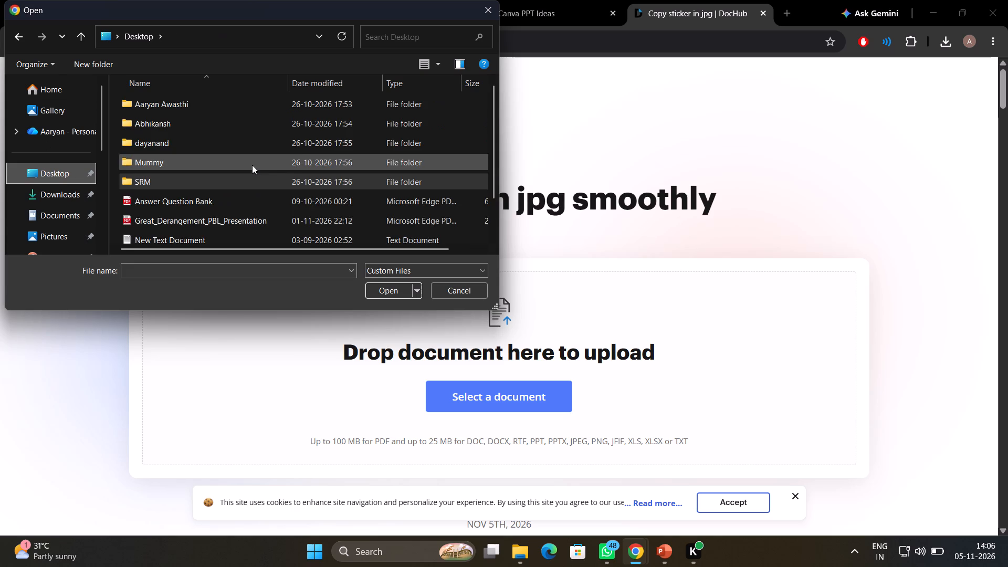
pyautogui.scroll(-11, 252, 165)
pyautogui.scroll(-10, 252, 165)
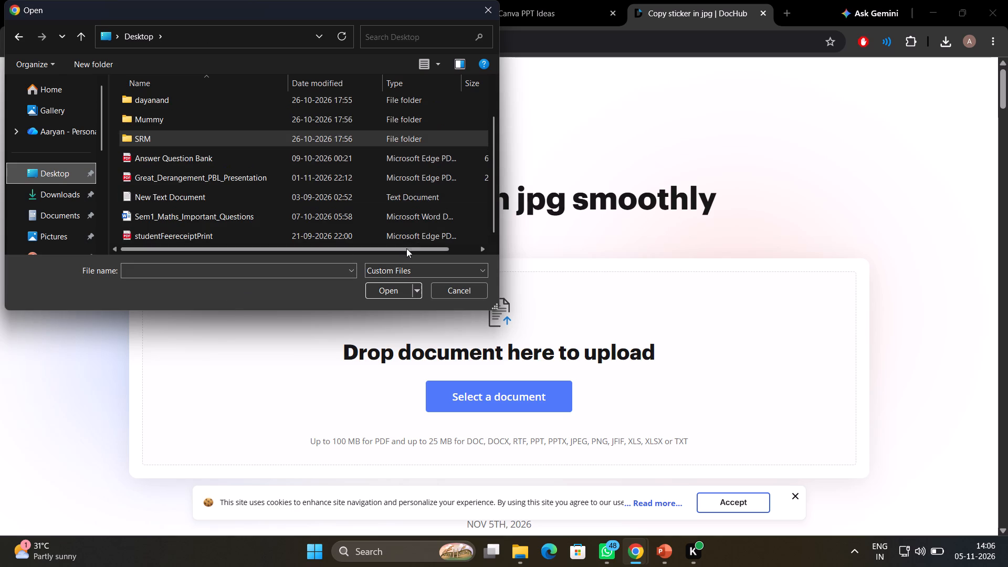
pyautogui.click(403, 271)
pyautogui.click(398, 294)
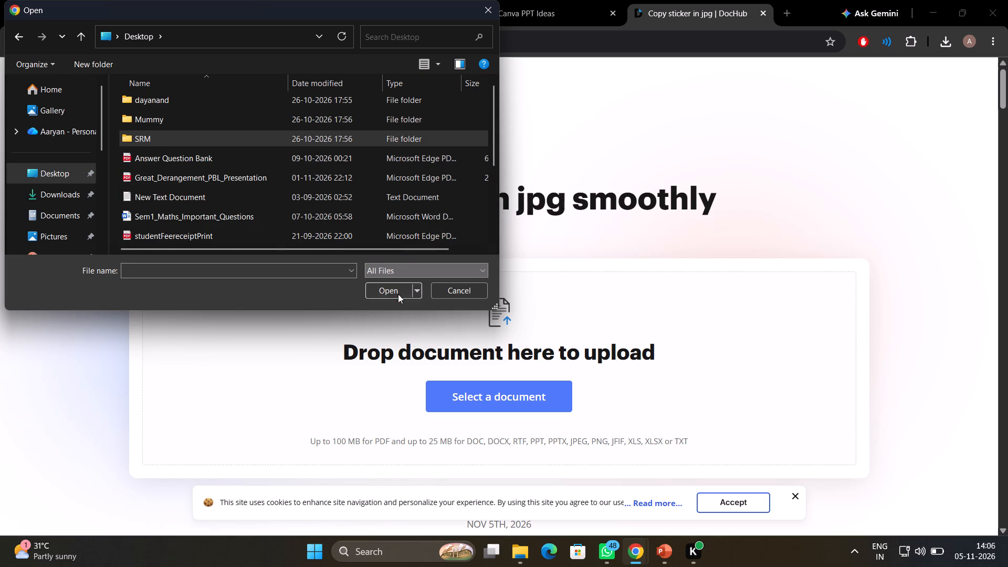
pyautogui.scroll(-18, 290, 182)
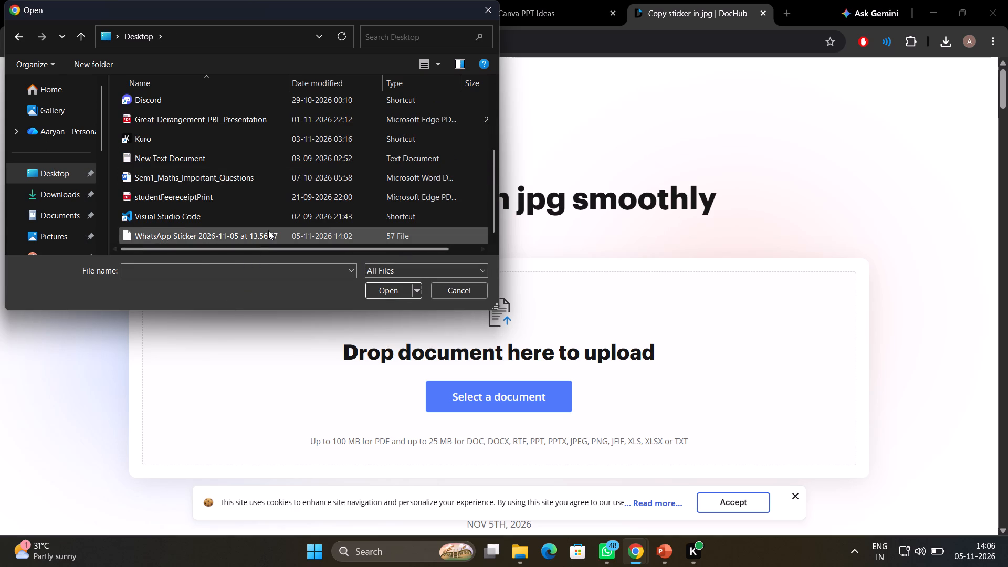
pyautogui.click(268, 230)
pyautogui.click(382, 296)
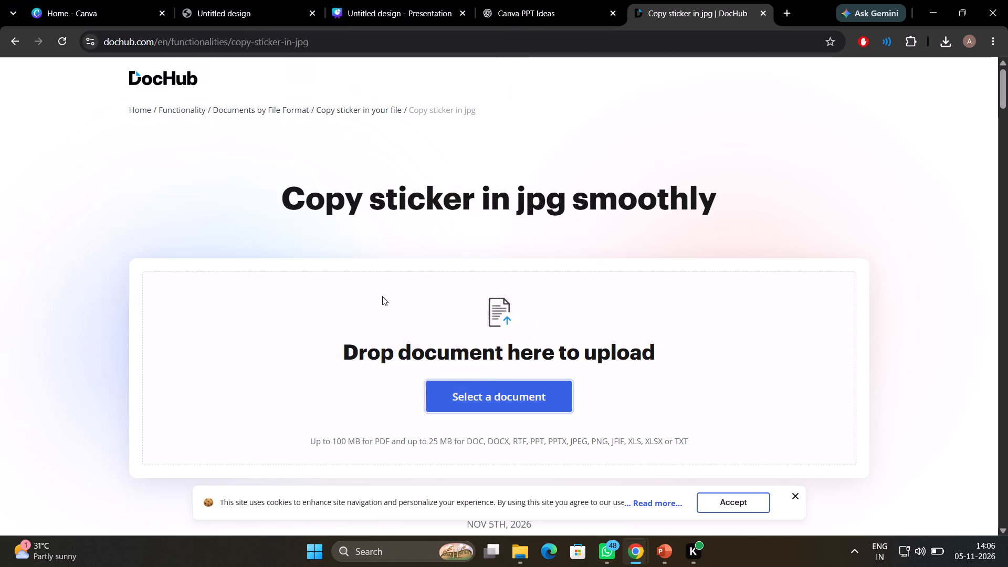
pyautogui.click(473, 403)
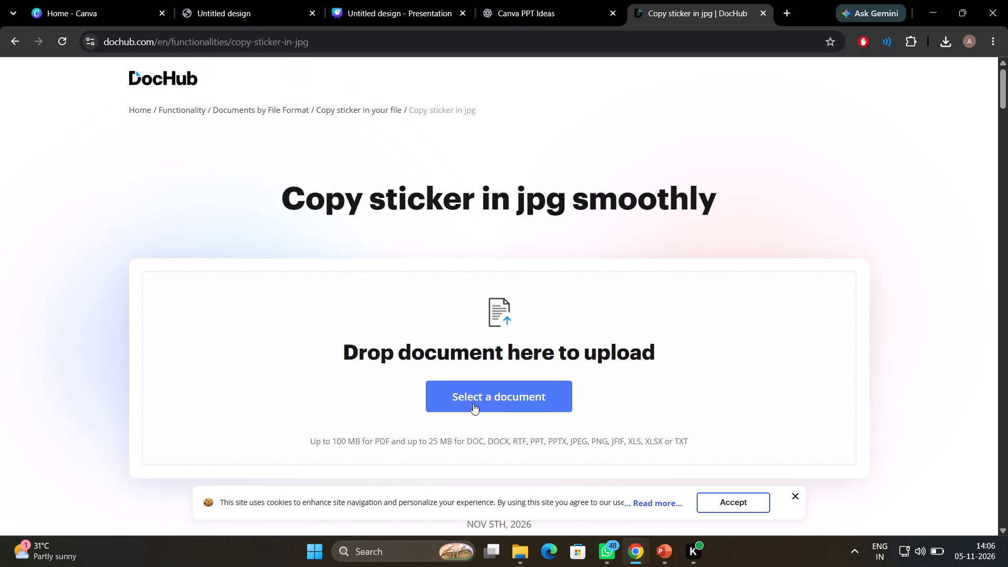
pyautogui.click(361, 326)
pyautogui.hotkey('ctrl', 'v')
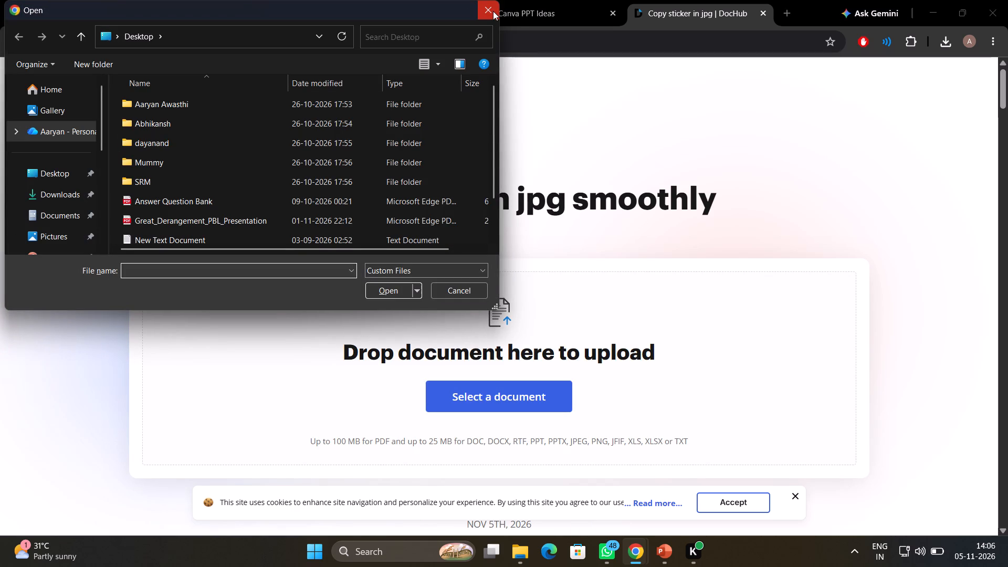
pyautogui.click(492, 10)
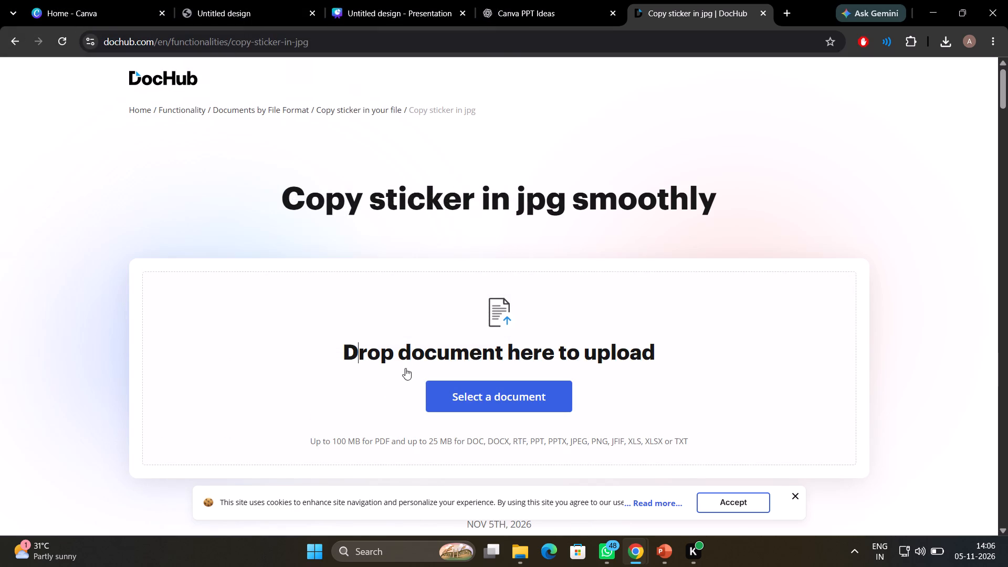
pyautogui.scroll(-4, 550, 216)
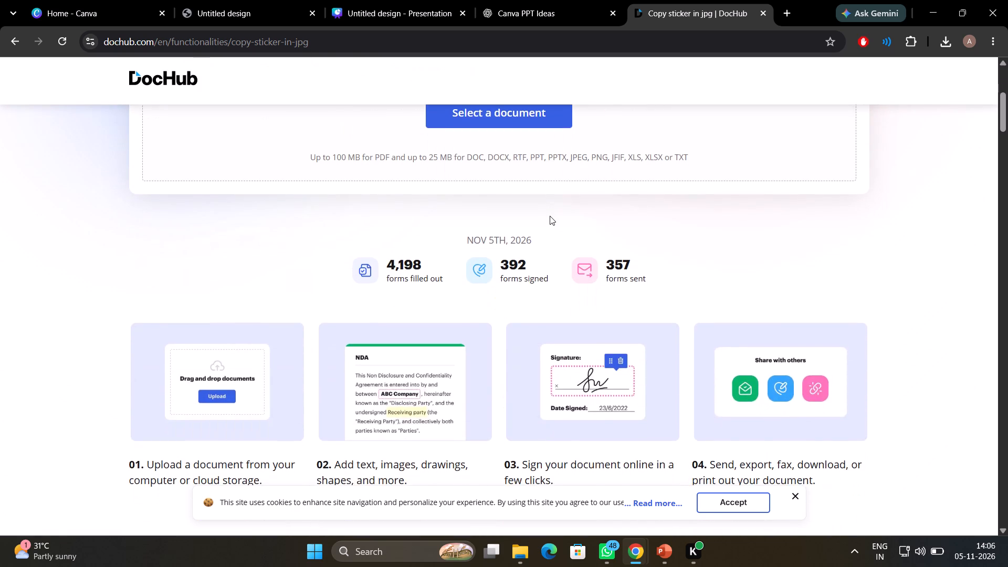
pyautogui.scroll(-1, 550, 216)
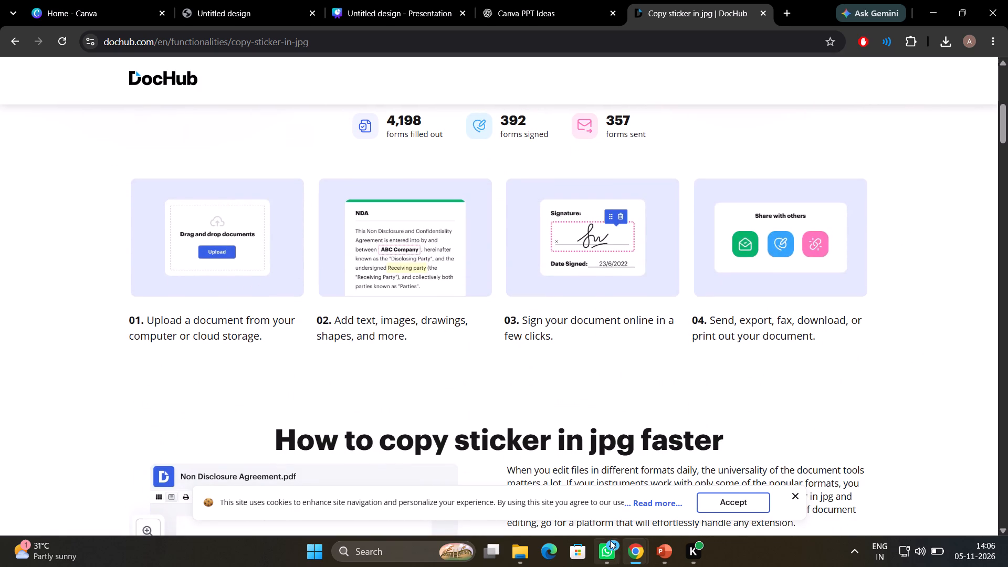
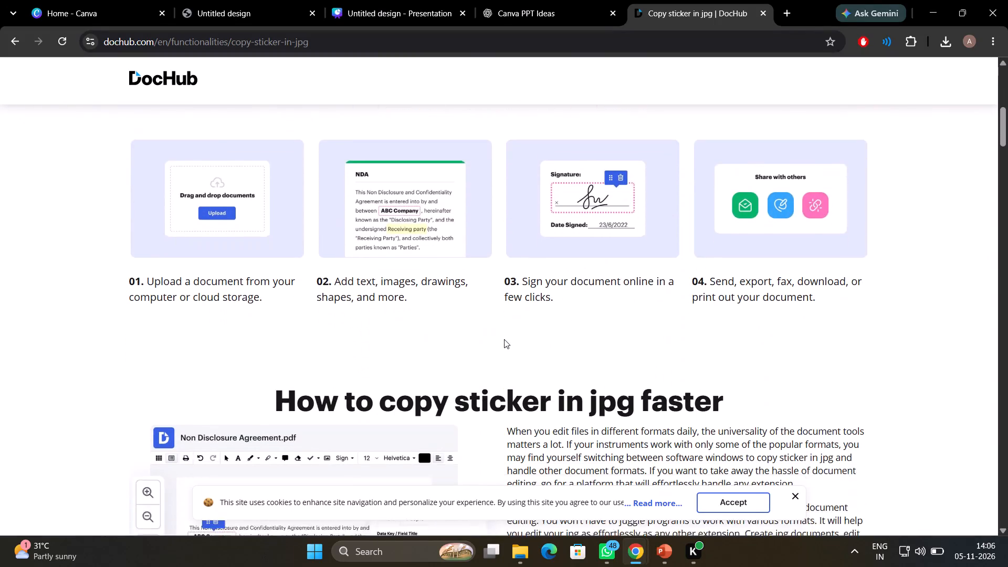
# Browse the Desktop folder from the DocHub upload picker for a sticker file, and dismiss the picker without choosing one.
pyautogui.scroll(1, 504, 339)
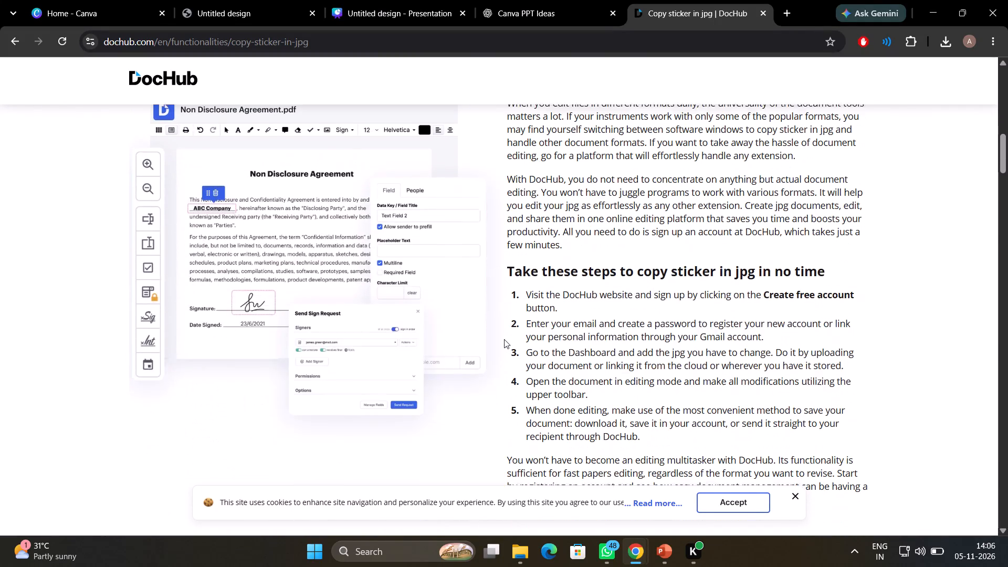
pyautogui.scroll(5, 504, 339)
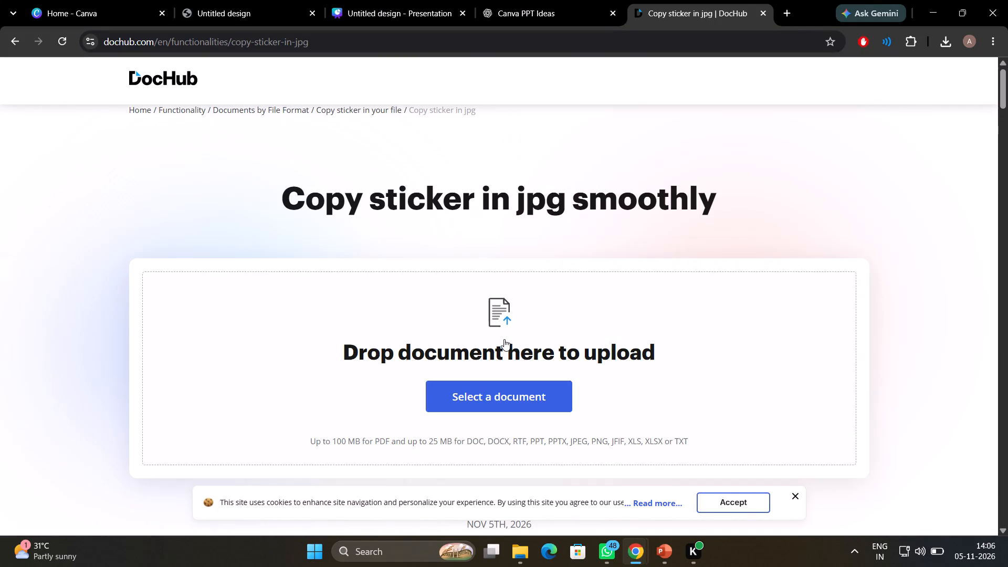
pyautogui.click(491, 287)
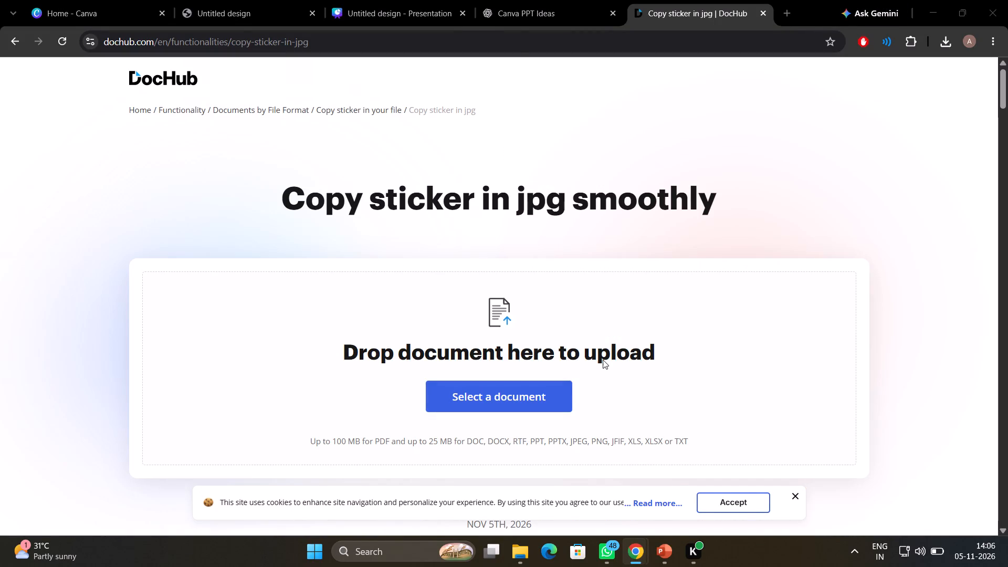
pyautogui.scroll(-3, 307, 213)
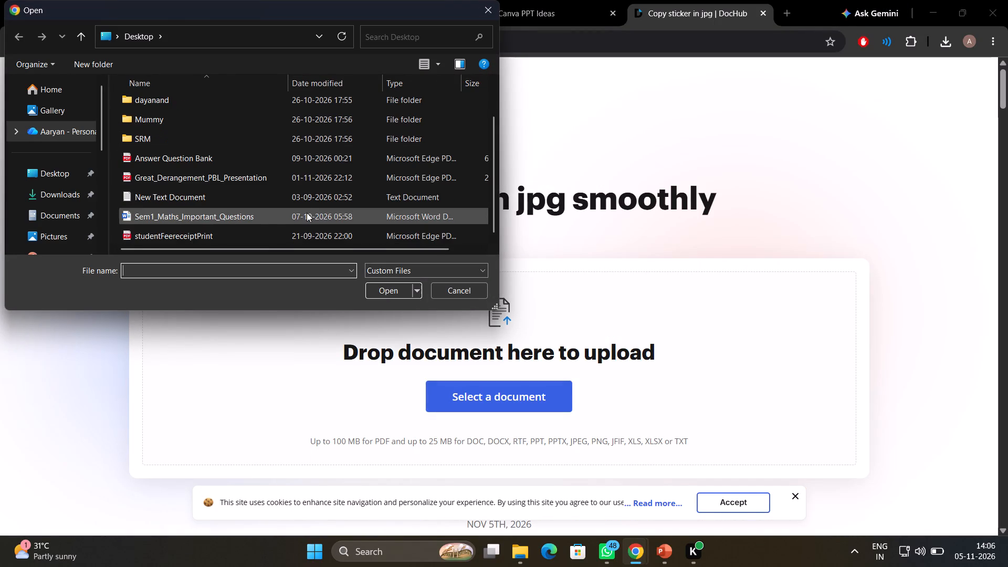
pyautogui.scroll(-3, 307, 213)
pyautogui.scroll(5, 307, 213)
pyautogui.scroll(-1, 283, 144)
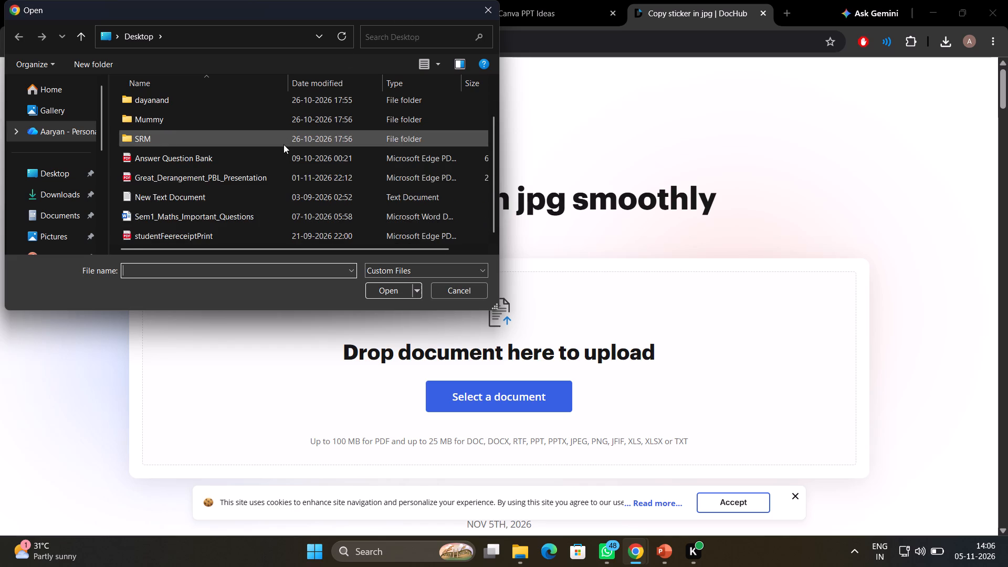
pyautogui.scroll(-2, 283, 144)
pyautogui.scroll(-3, 311, 230)
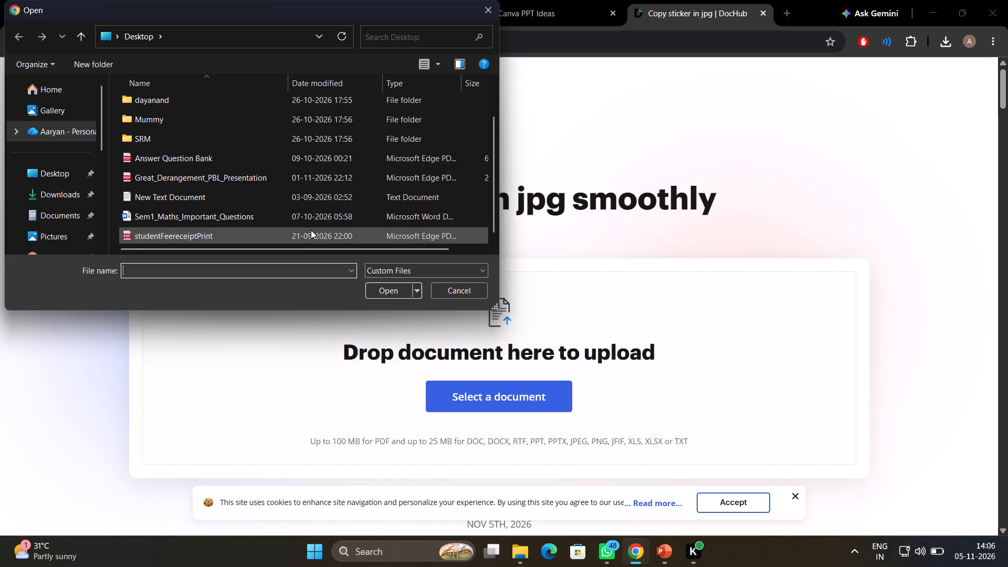
pyautogui.hscroll(2, 311, 230)
pyautogui.hscroll(-1, 311, 230)
pyautogui.hscroll(1, 311, 230)
pyautogui.click(490, 4)
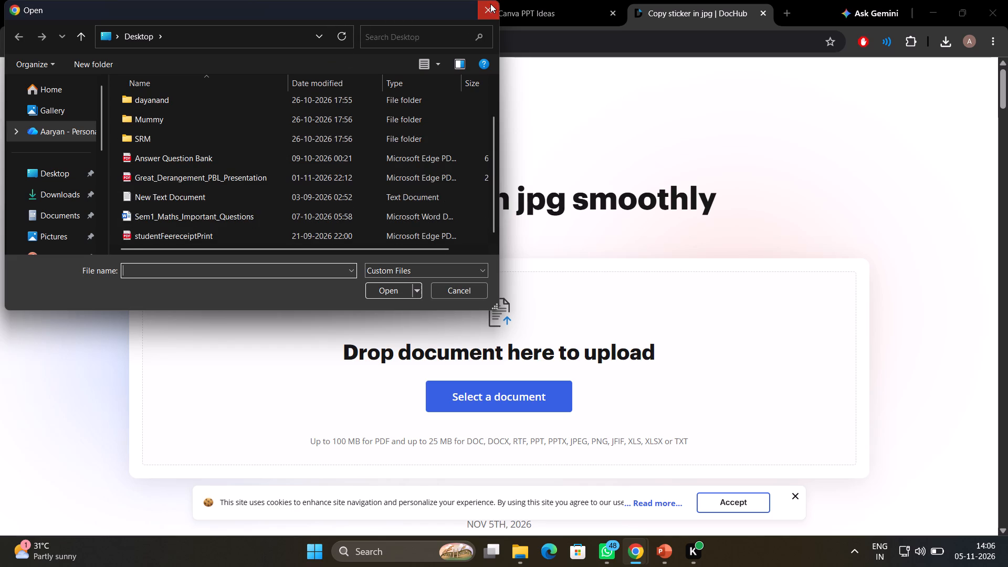
# Skim the DocHub page on copying a sticker in JPG, including its image conversion questions, through to the footer.
pyautogui.scroll(-6, 762, 361)
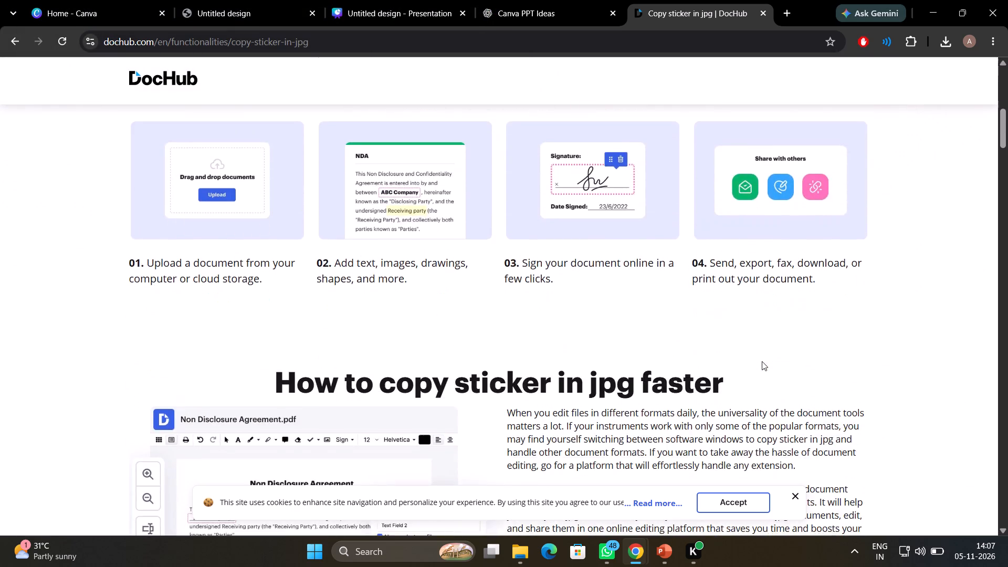
pyautogui.scroll(-10, 762, 361)
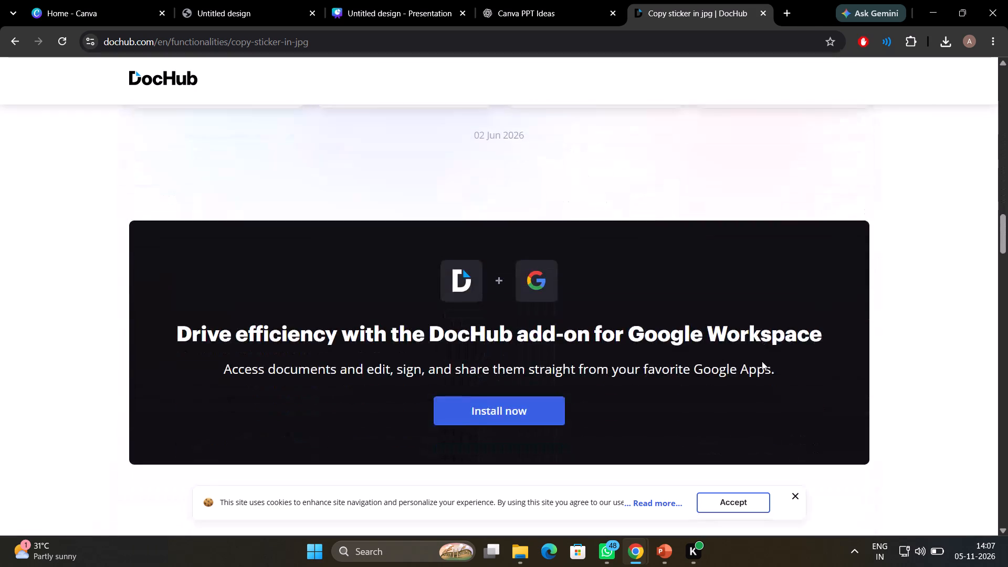
pyautogui.scroll(-4, 762, 361)
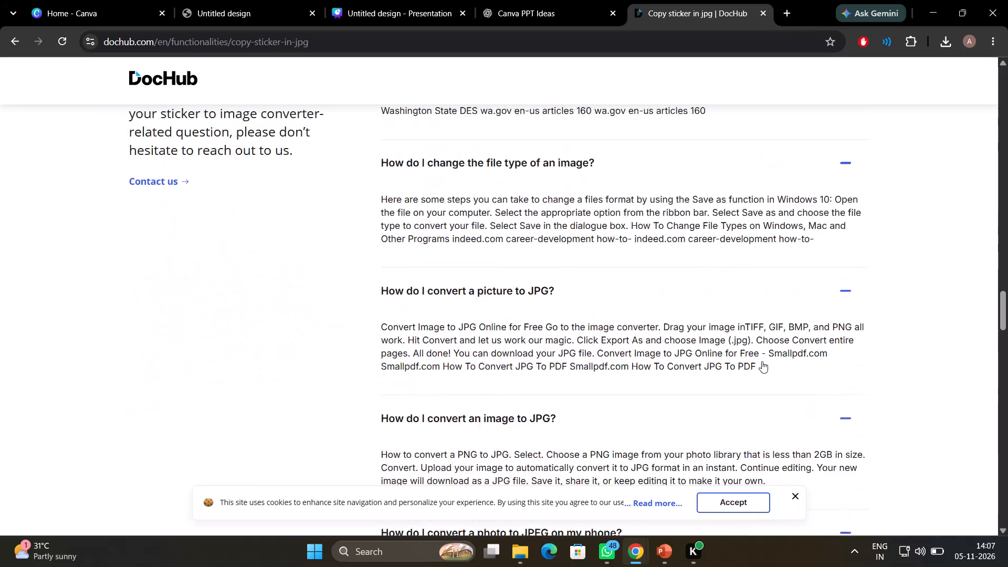
pyautogui.scroll(-10, 762, 361)
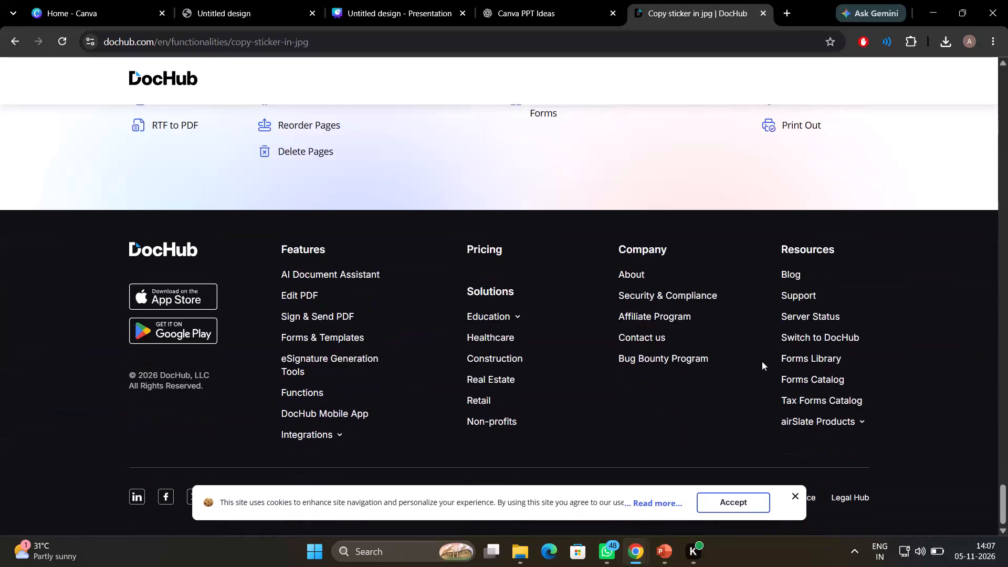
pyautogui.scroll(-6, 762, 361)
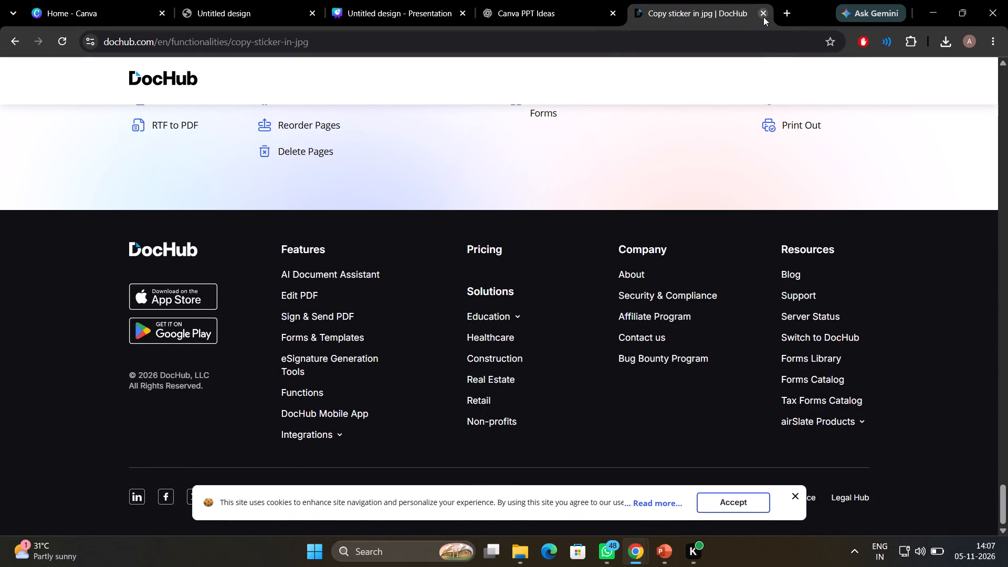
# Close the DocHub page on copying a sticker in JPG and open the Desktop folder in File Explorer.
pyautogui.click(765, 15)
pyautogui.click(1007, 566)
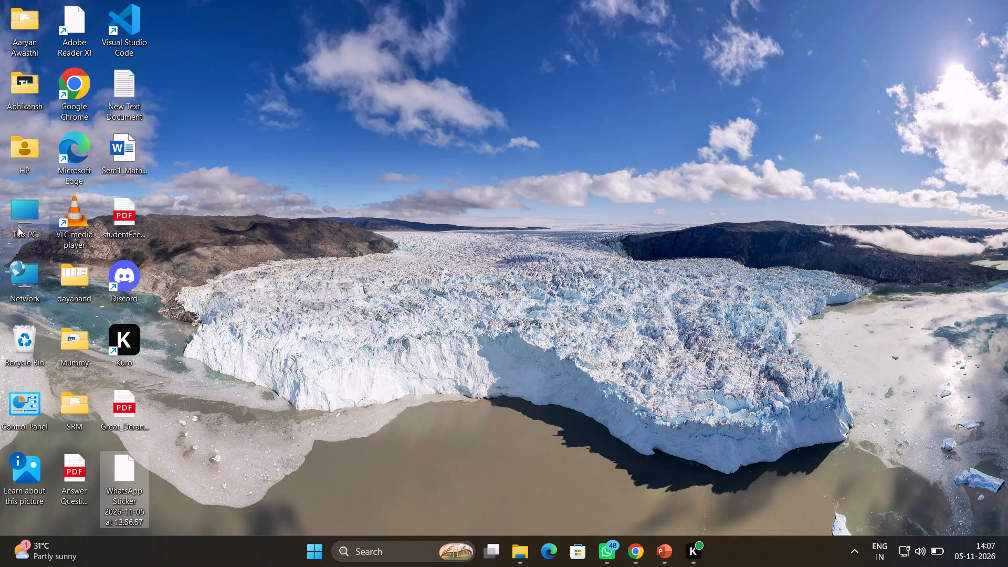
pyautogui.doubleClick(17, 225)
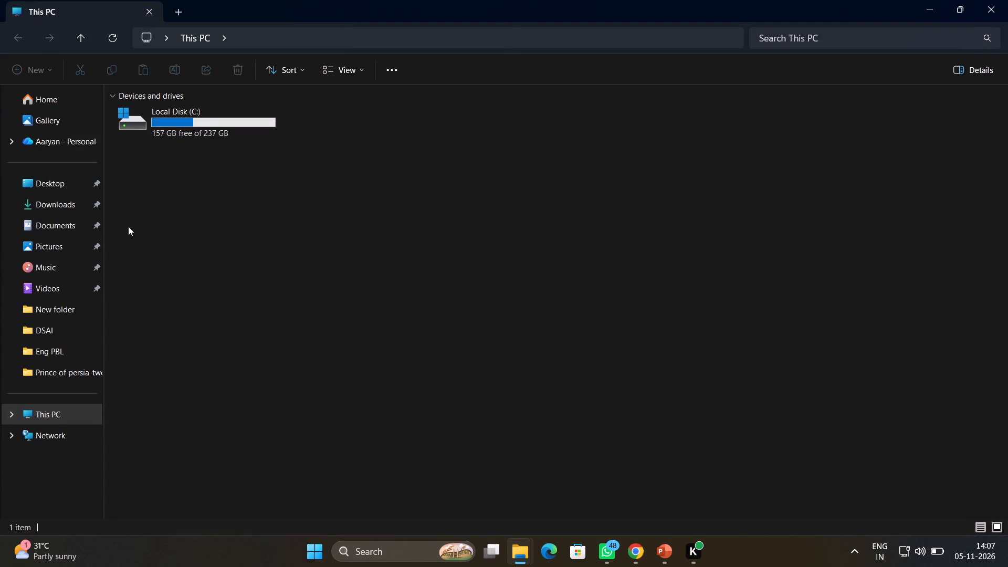
pyautogui.click(68, 177)
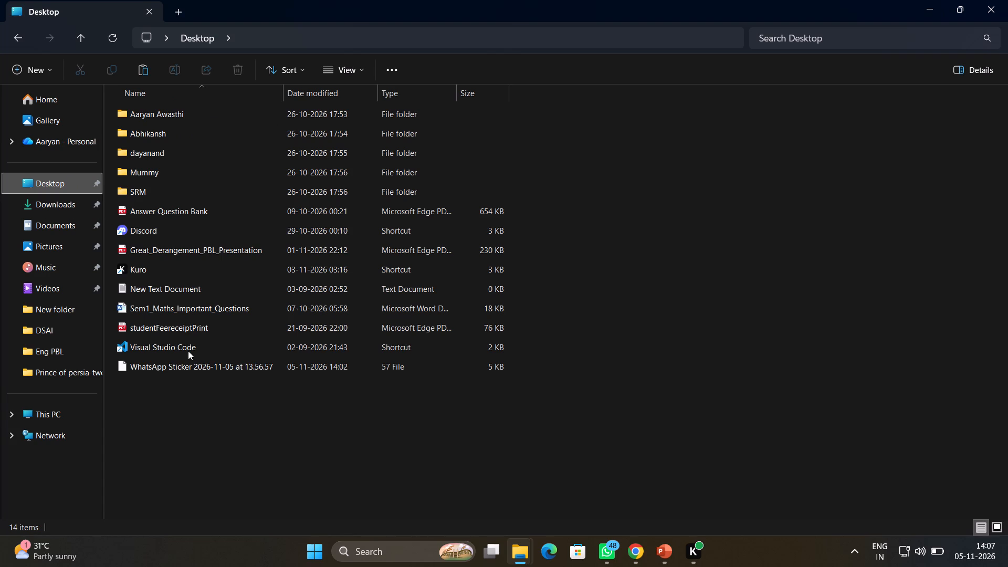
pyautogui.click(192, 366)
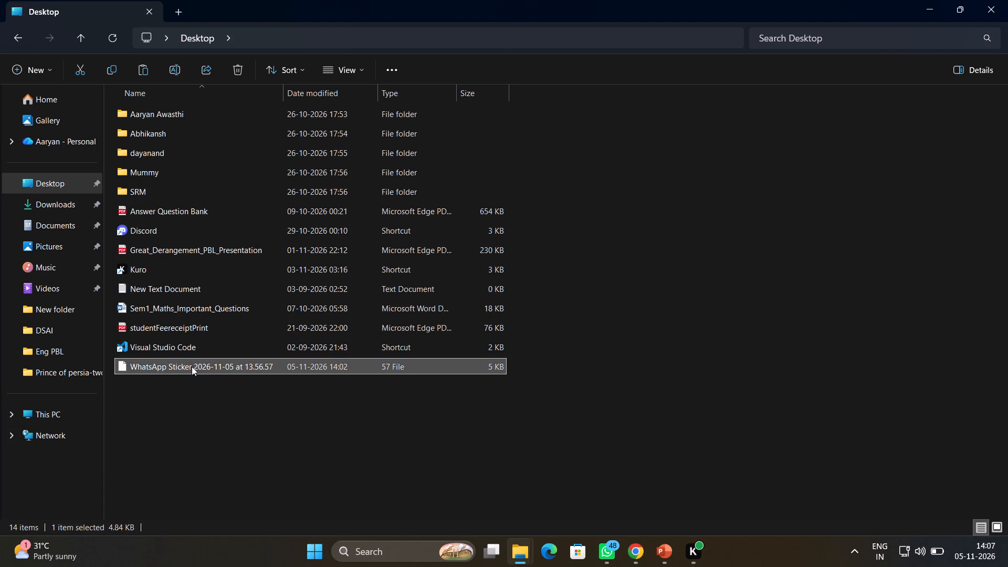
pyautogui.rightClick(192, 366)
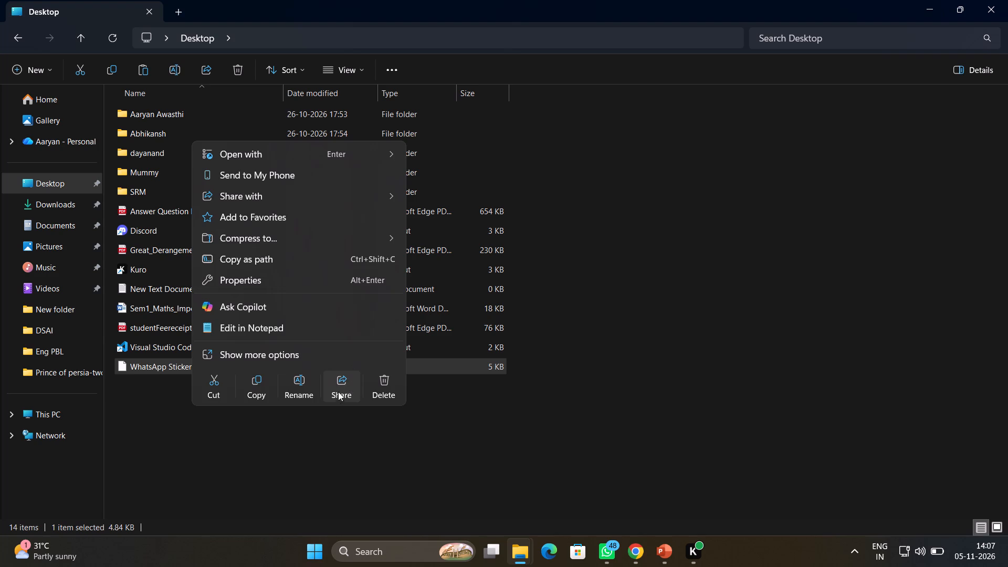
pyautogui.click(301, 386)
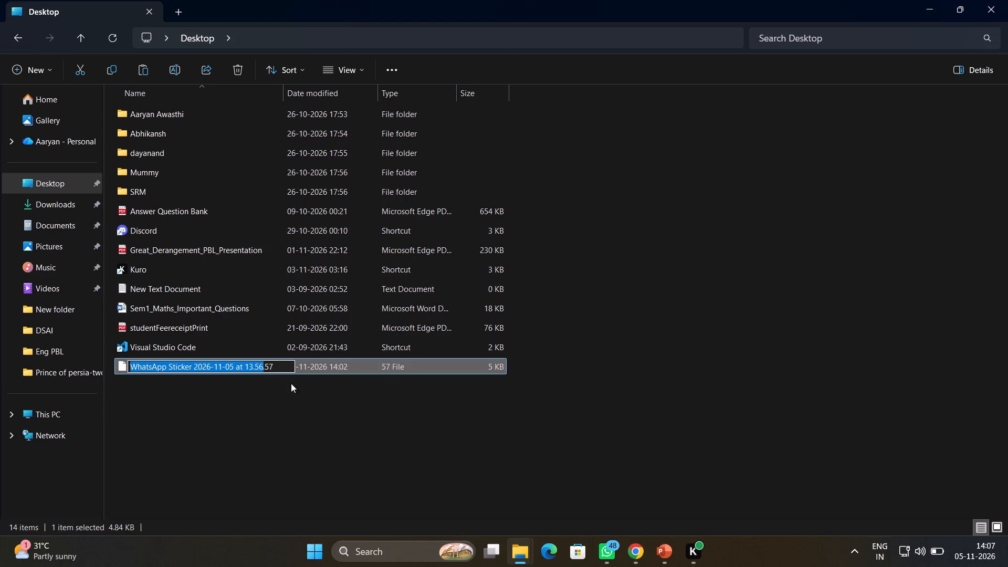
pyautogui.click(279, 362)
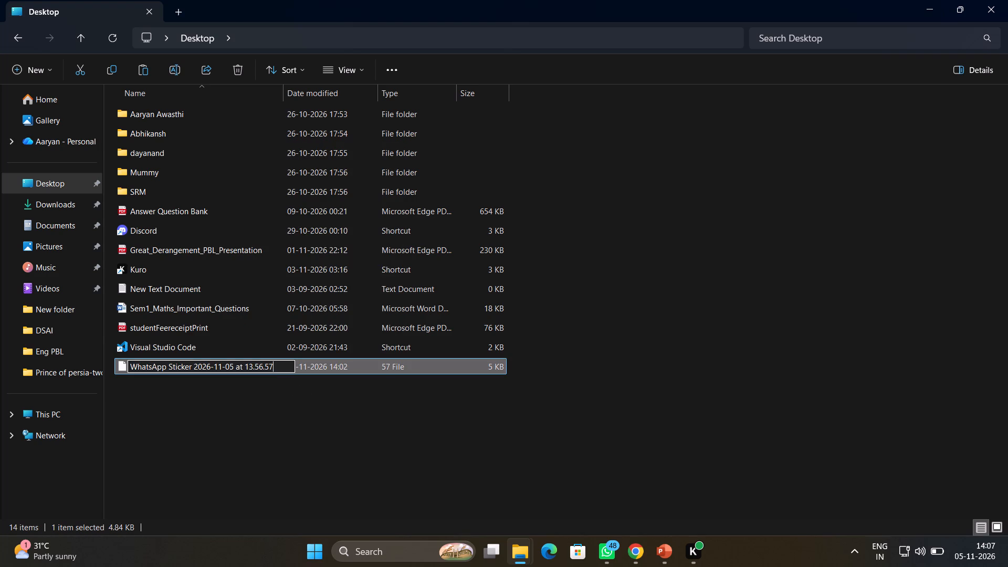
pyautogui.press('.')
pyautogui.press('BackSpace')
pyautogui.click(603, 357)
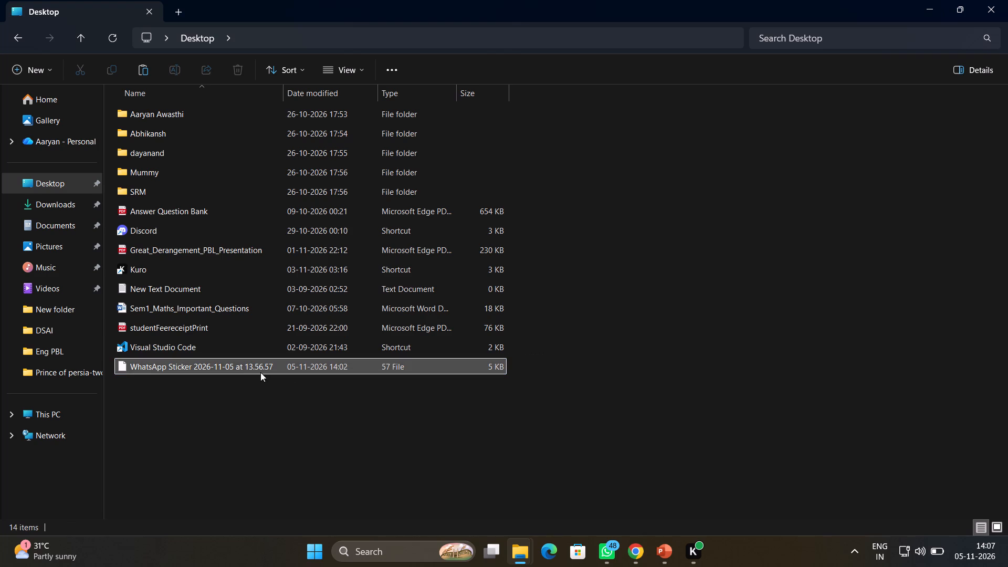
# Examine the additional compression options for the WhatsApp Sticker file, including destination and compression method, and leave without creating an archive.
pyautogui.rightClick(255, 367)
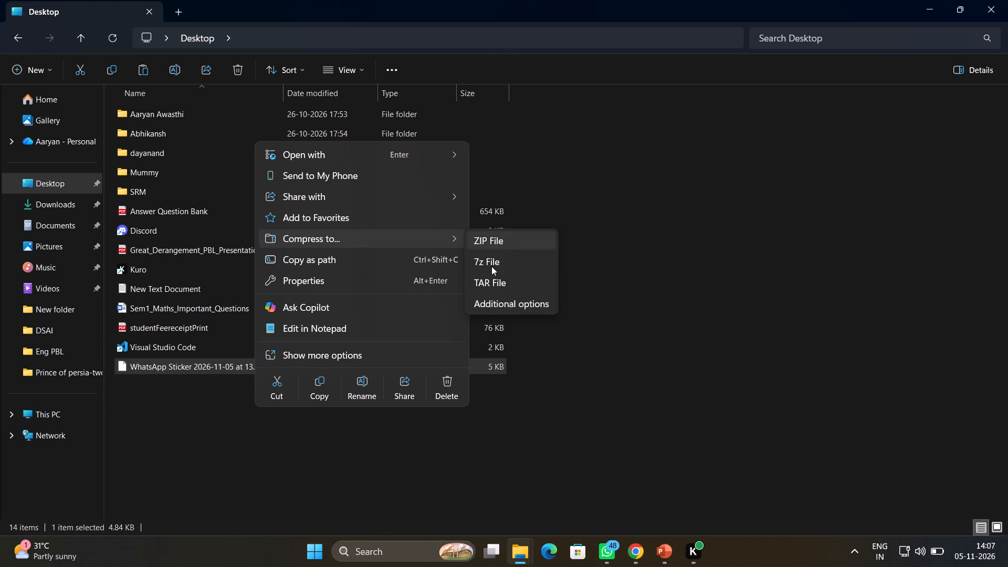
pyautogui.click(514, 307)
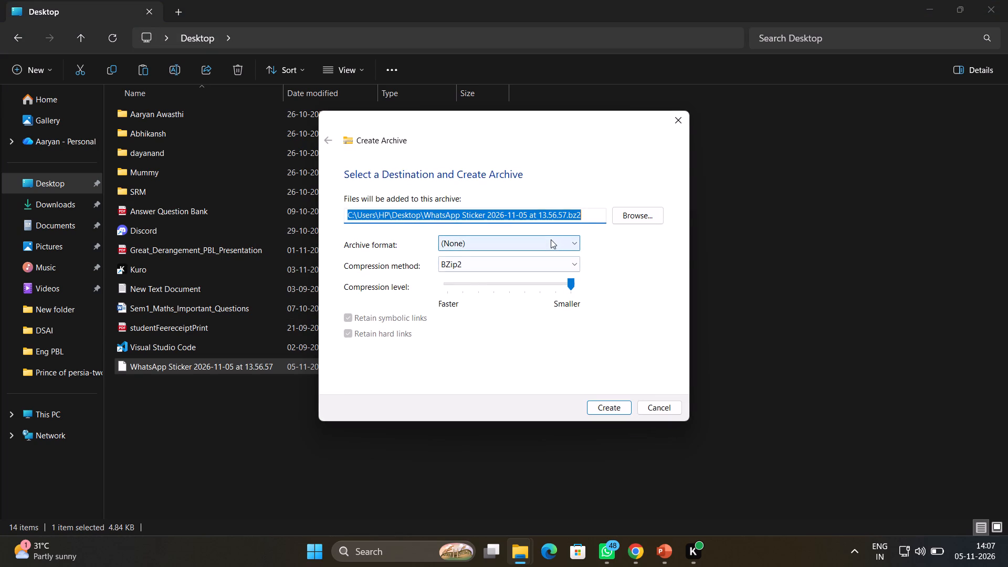
pyautogui.click(548, 235)
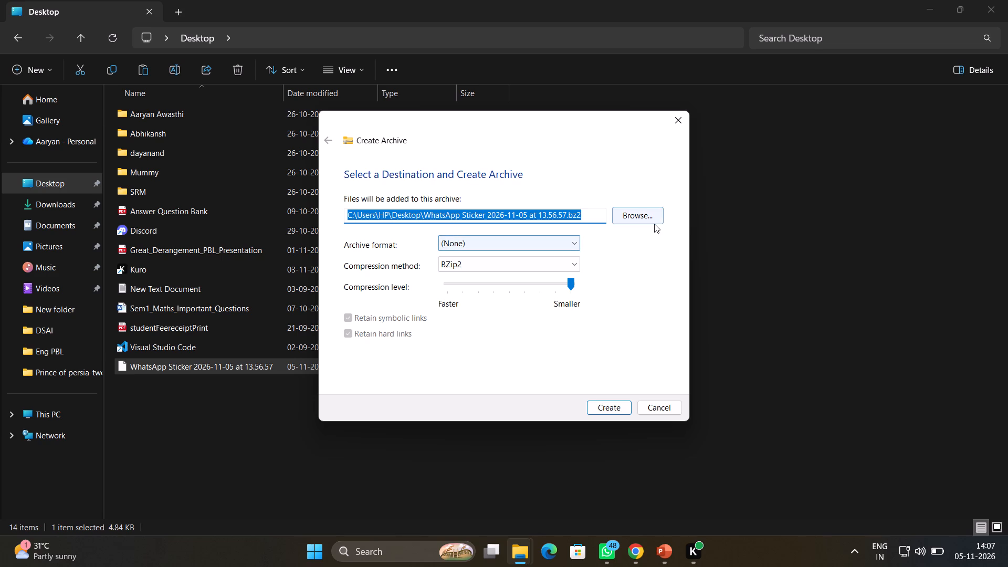
pyautogui.click(642, 215)
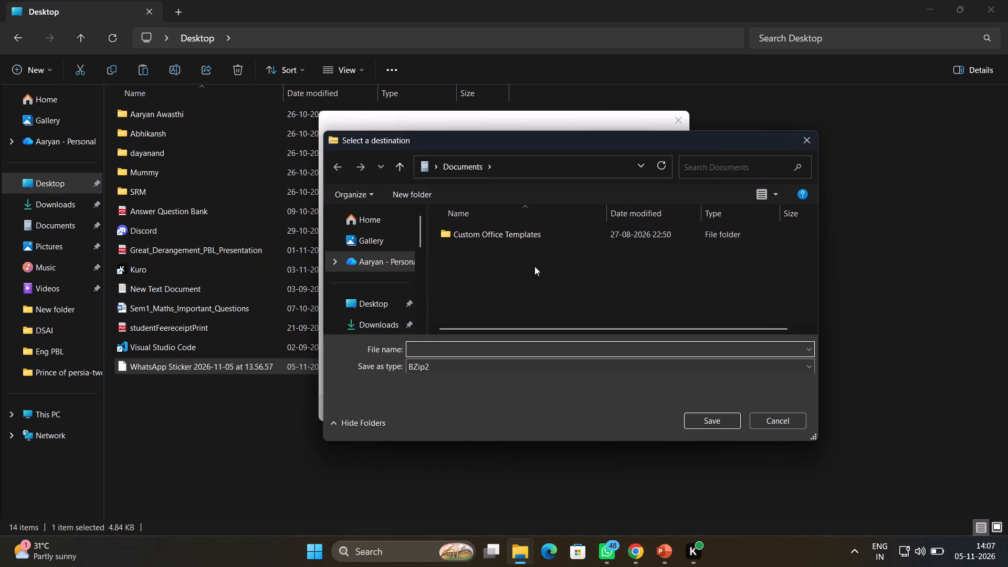
pyautogui.click(803, 136)
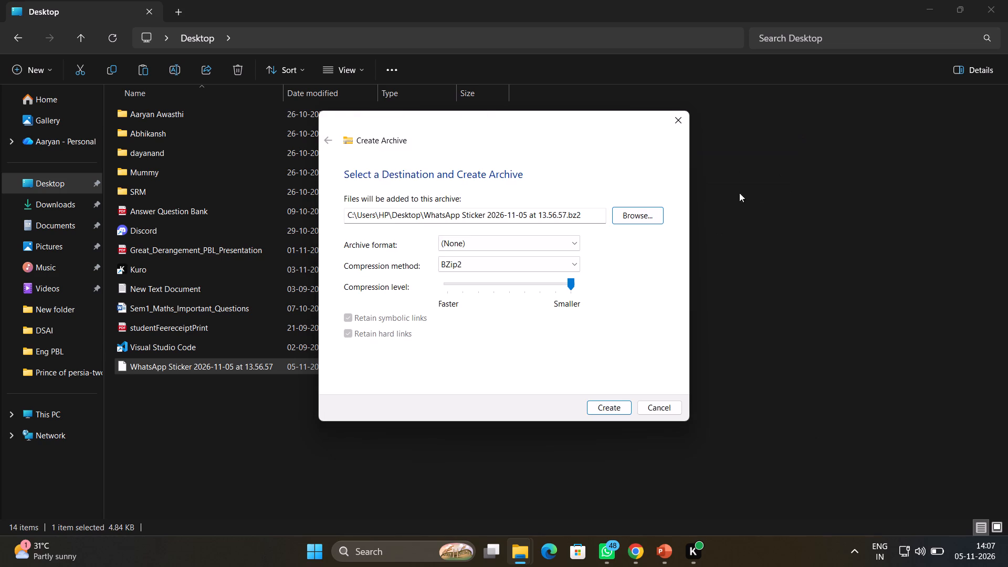
pyautogui.click(509, 264)
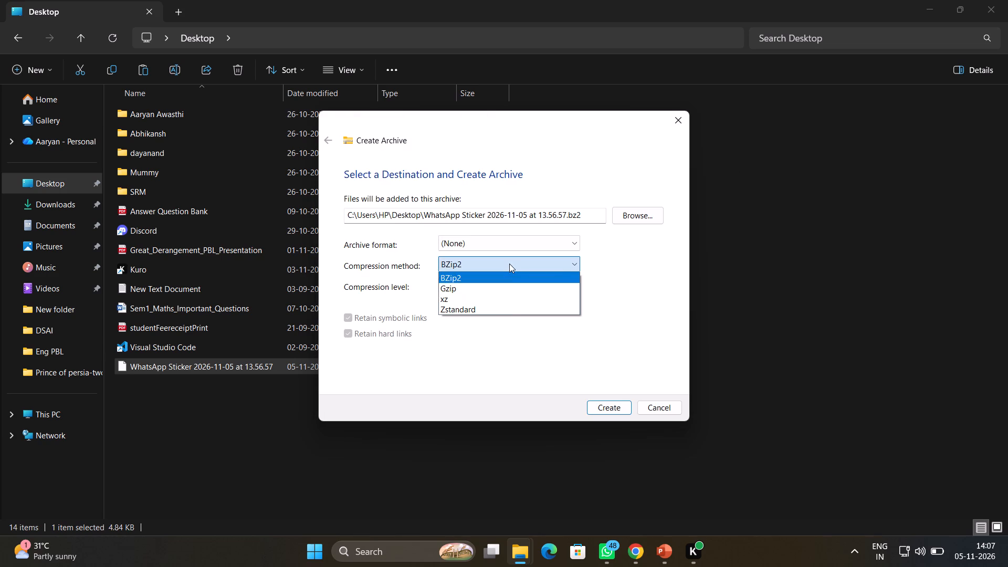
pyautogui.click(517, 338)
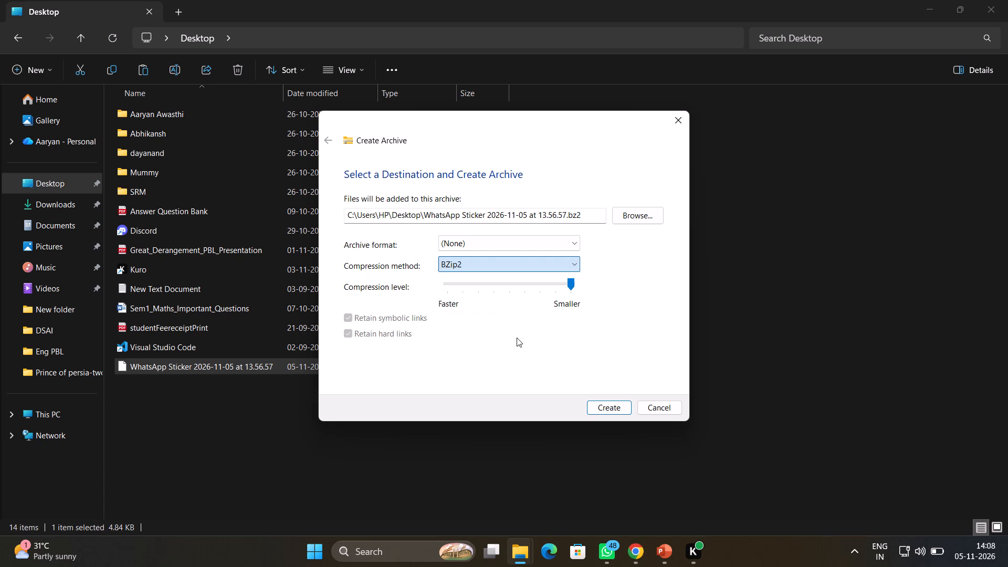
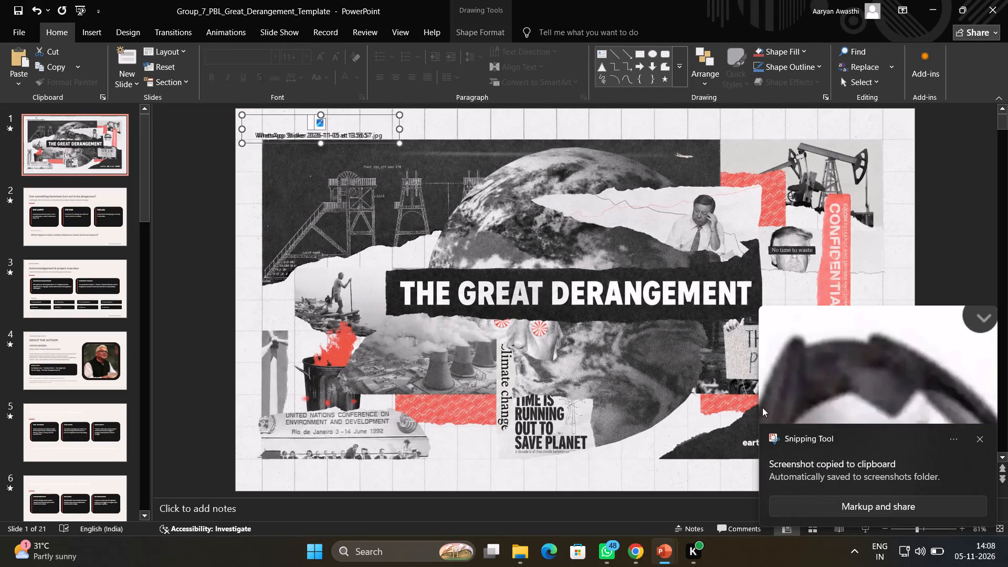
# Paste the copied penguin sticker screenshot onto the cover slide and enlarge it to about 9 cm high by 9.1 cm wide.
pyautogui.click(558, 240)
pyautogui.hotkey('ctrl', 'v')
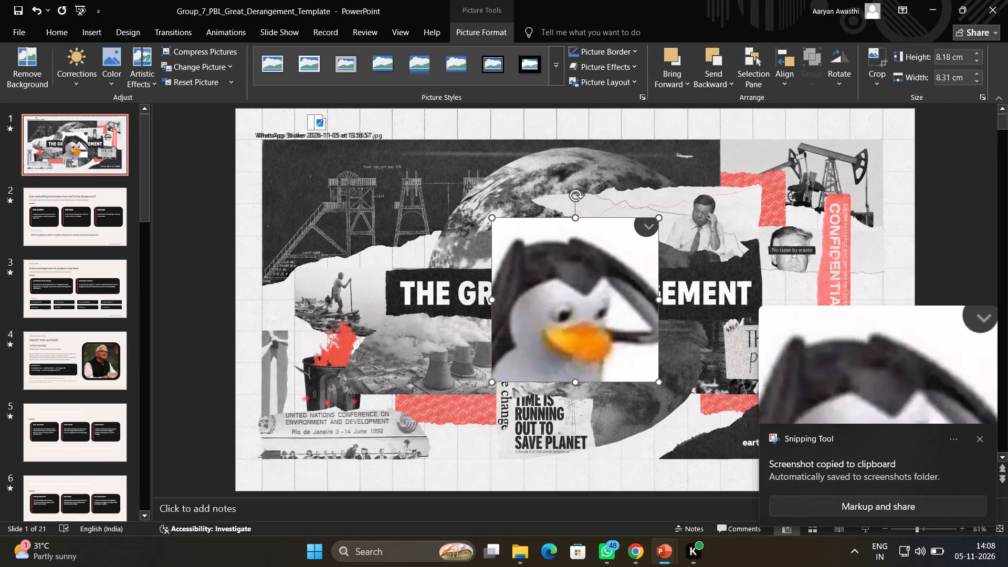
pyautogui.moveTo(490, 218); pyautogui.dragTo(523, 234)
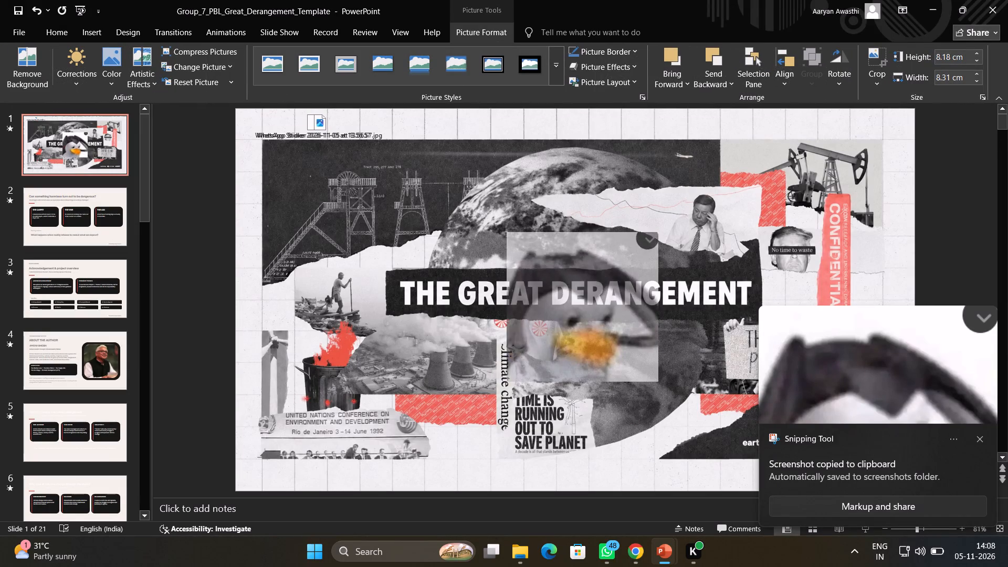
pyautogui.moveTo(523, 234); pyautogui.dragTo(479, 218)
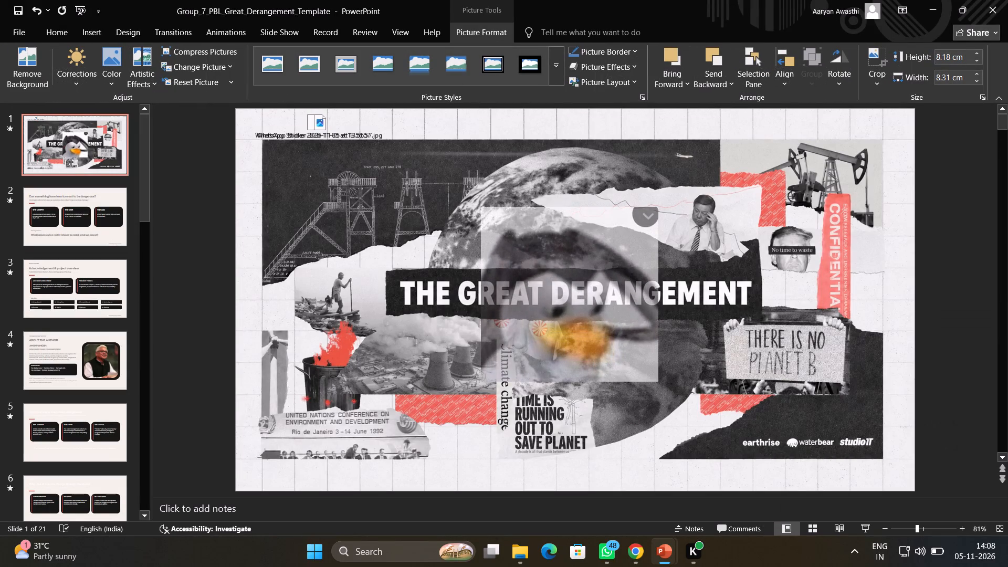
pyautogui.moveTo(479, 218); pyautogui.dragTo(476, 216)
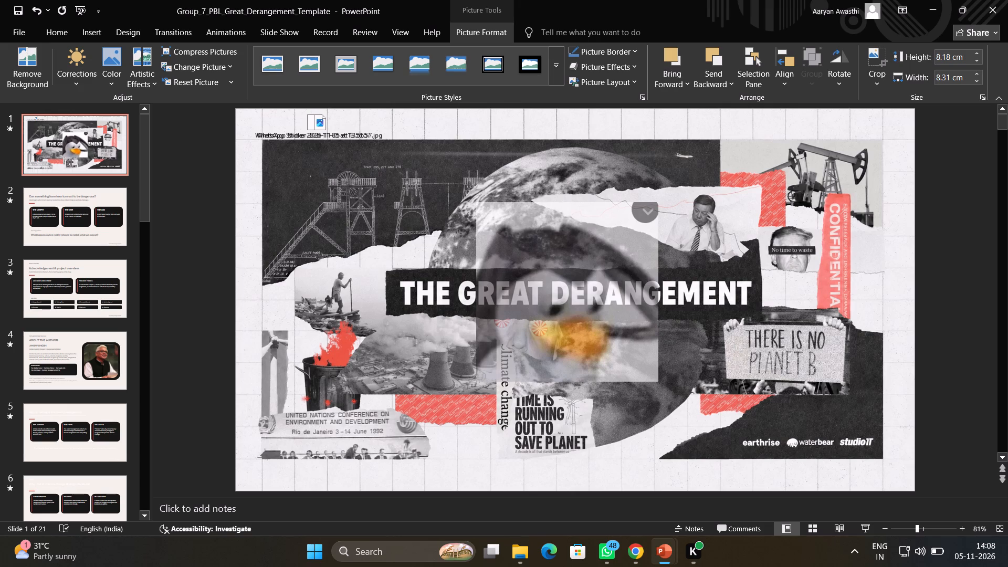
pyautogui.moveTo(476, 216); pyautogui.dragTo(476, 216)
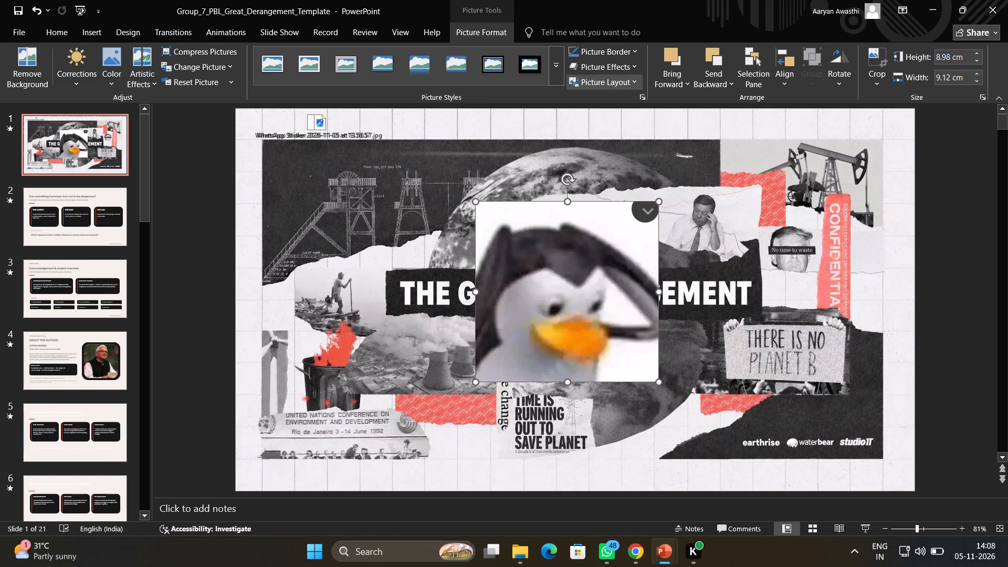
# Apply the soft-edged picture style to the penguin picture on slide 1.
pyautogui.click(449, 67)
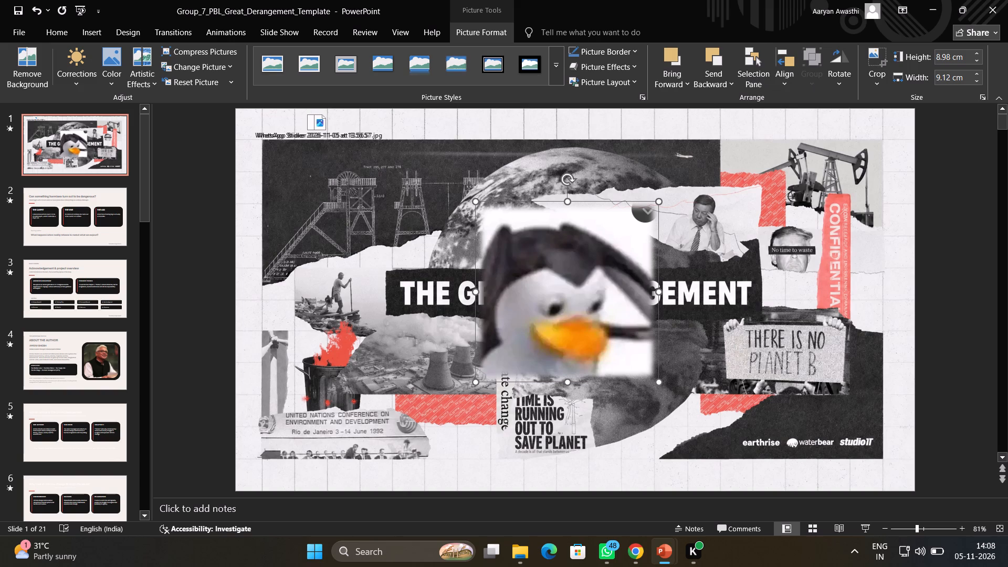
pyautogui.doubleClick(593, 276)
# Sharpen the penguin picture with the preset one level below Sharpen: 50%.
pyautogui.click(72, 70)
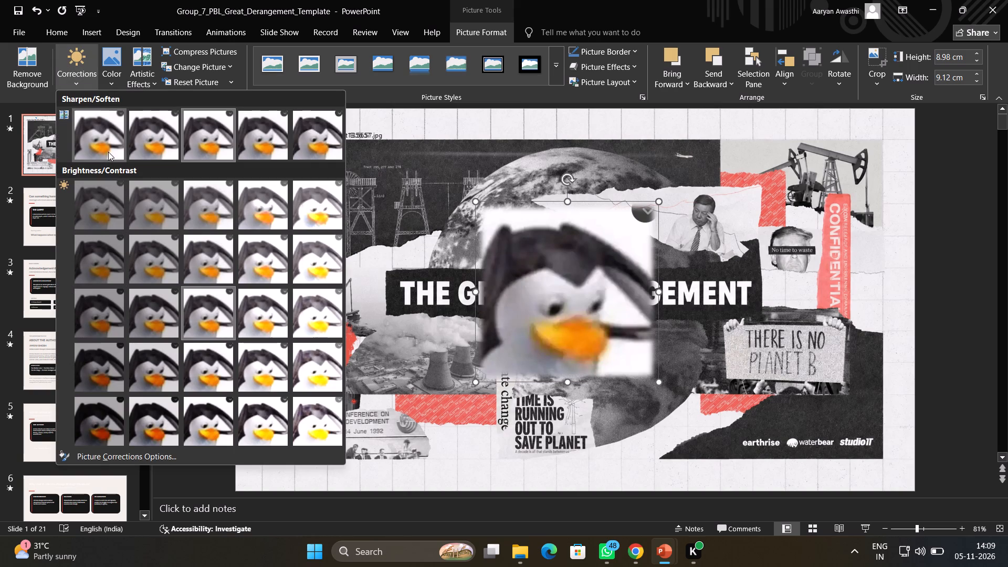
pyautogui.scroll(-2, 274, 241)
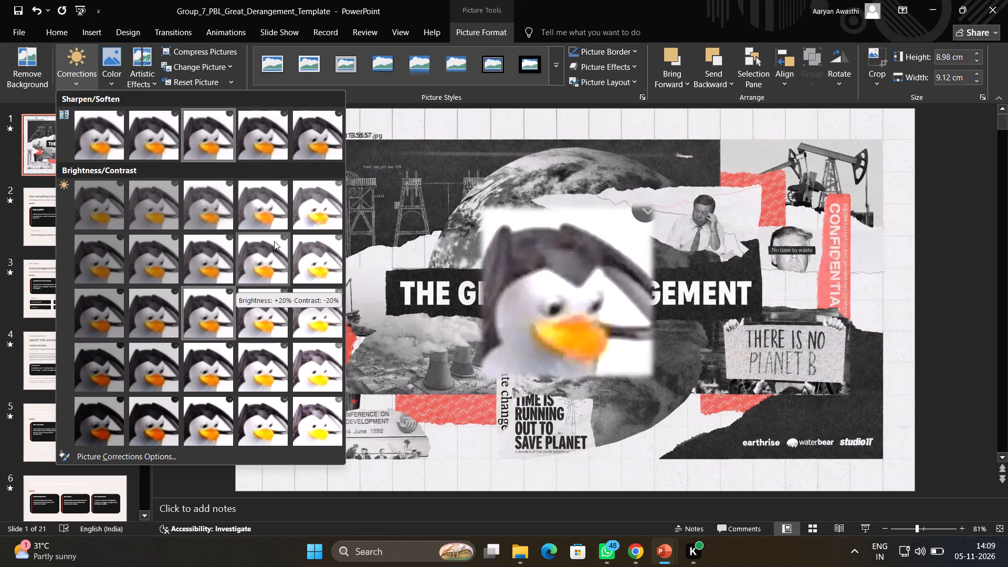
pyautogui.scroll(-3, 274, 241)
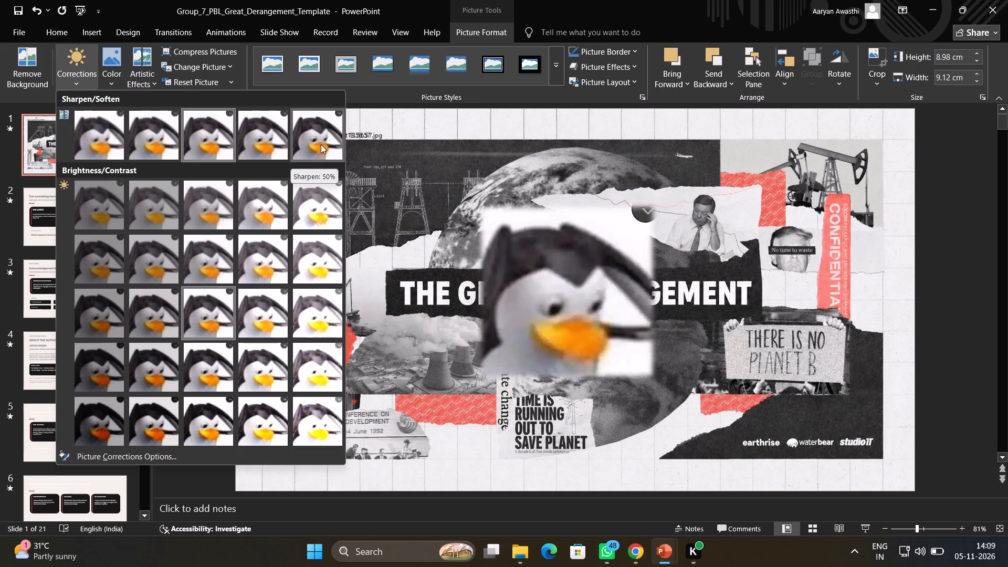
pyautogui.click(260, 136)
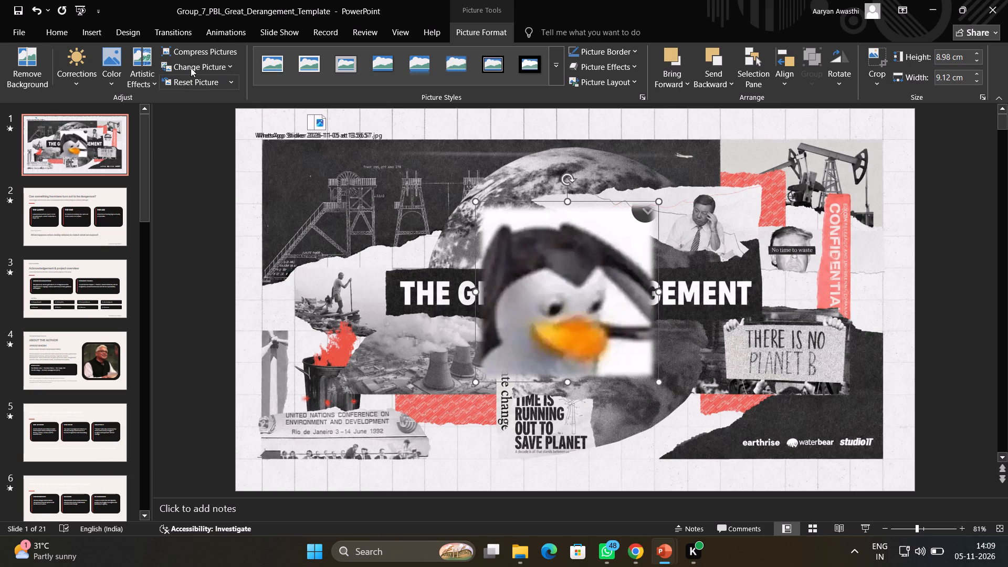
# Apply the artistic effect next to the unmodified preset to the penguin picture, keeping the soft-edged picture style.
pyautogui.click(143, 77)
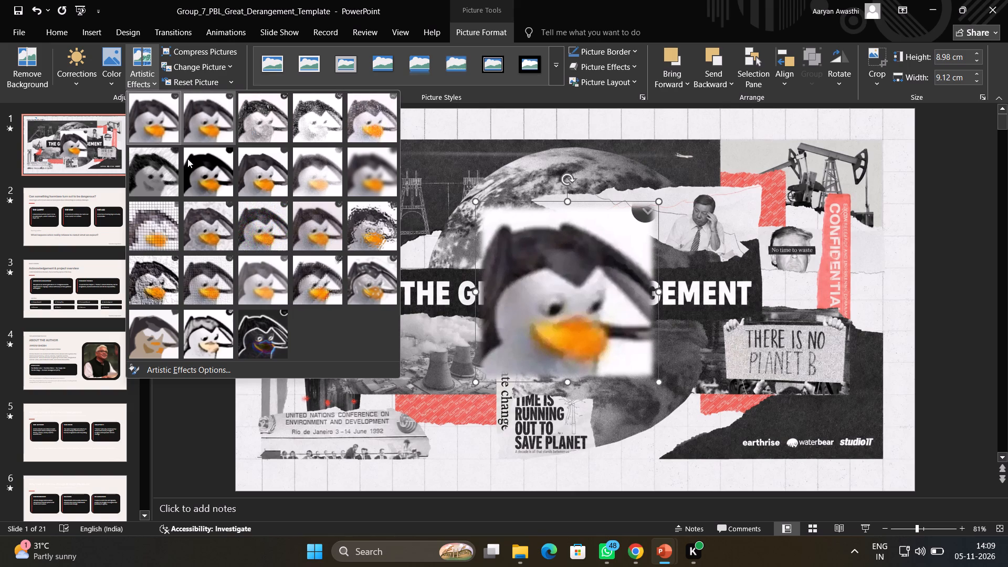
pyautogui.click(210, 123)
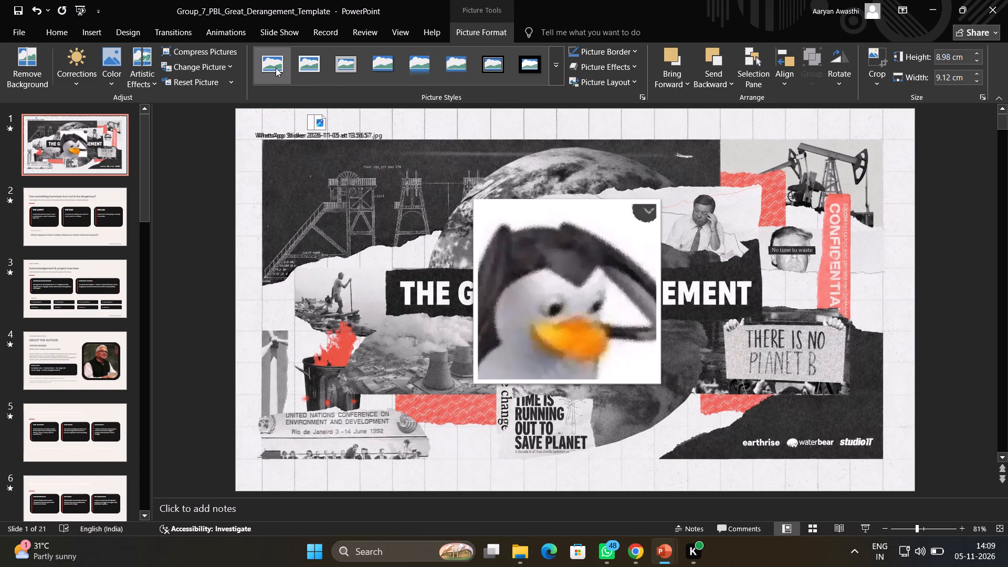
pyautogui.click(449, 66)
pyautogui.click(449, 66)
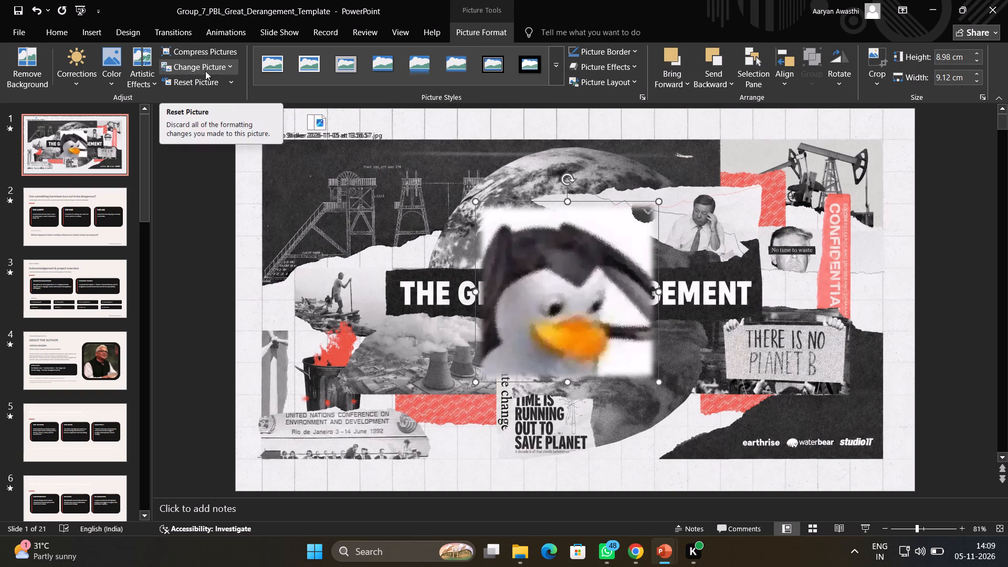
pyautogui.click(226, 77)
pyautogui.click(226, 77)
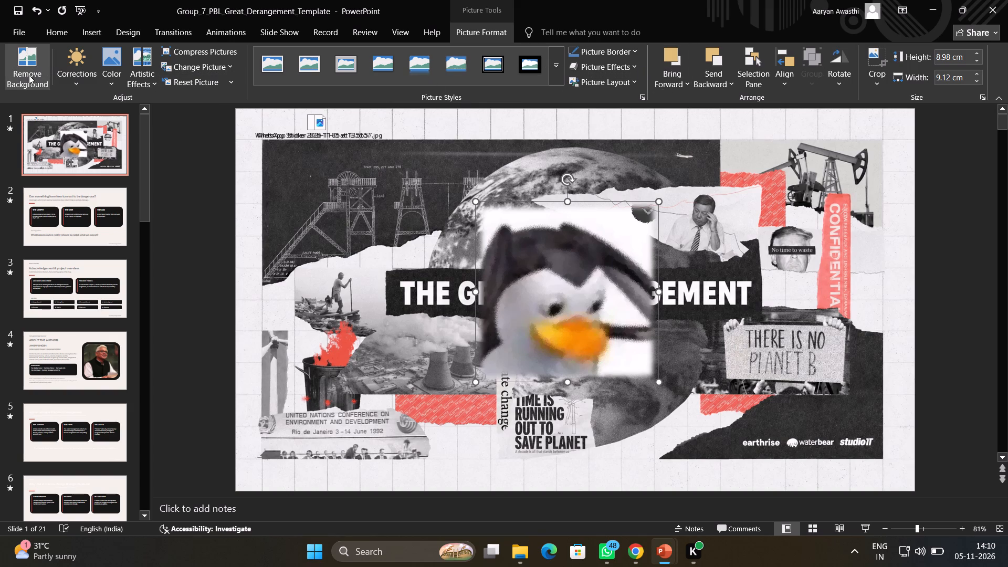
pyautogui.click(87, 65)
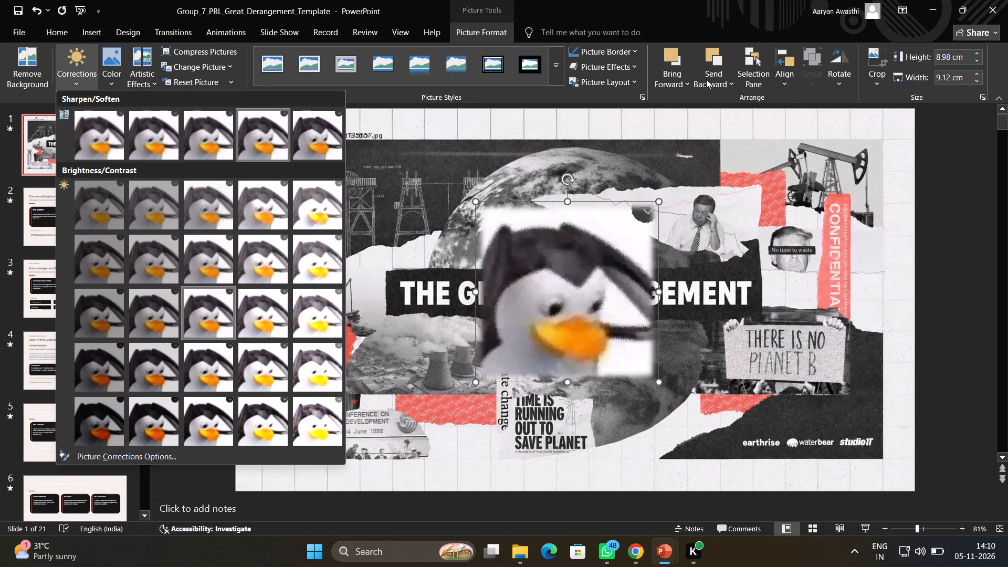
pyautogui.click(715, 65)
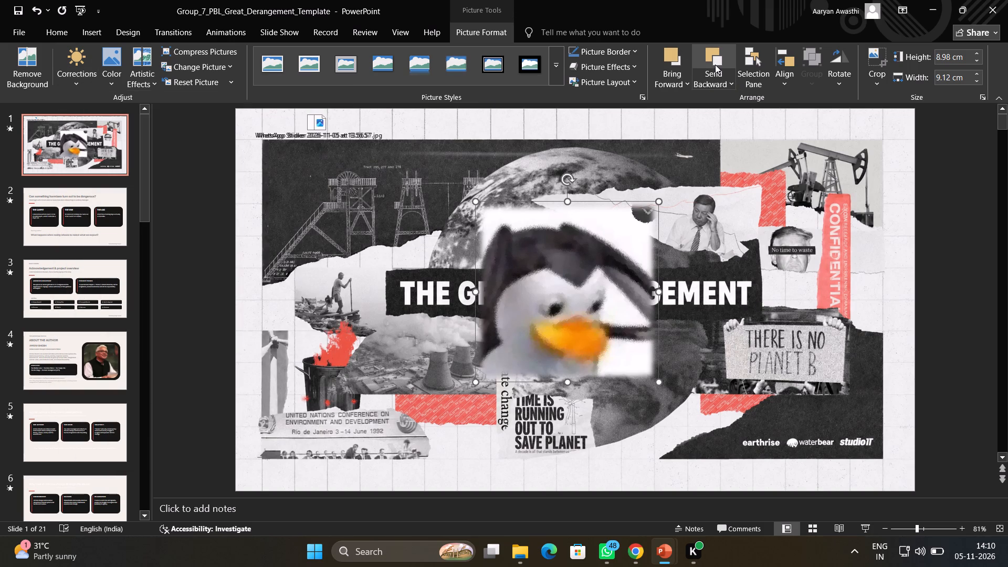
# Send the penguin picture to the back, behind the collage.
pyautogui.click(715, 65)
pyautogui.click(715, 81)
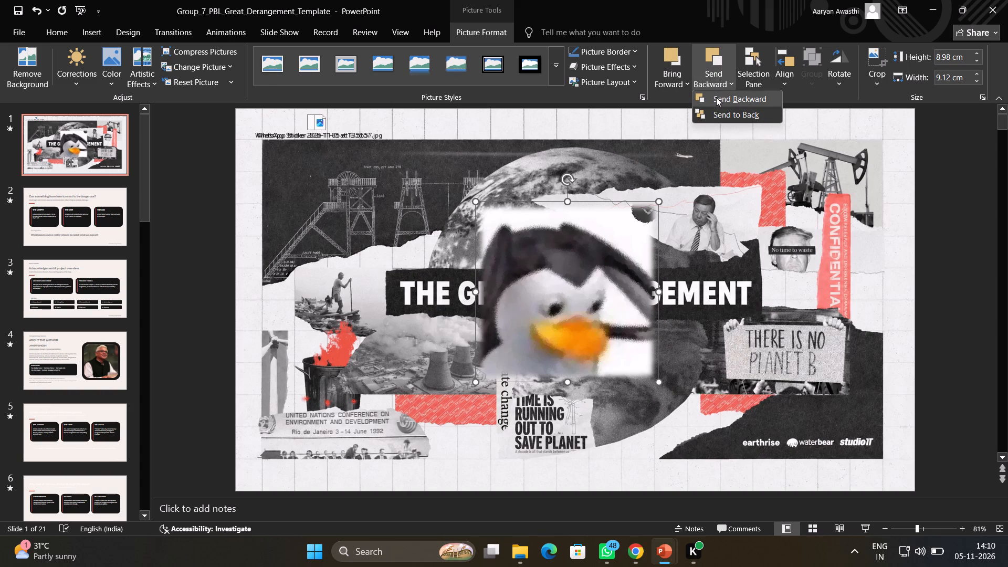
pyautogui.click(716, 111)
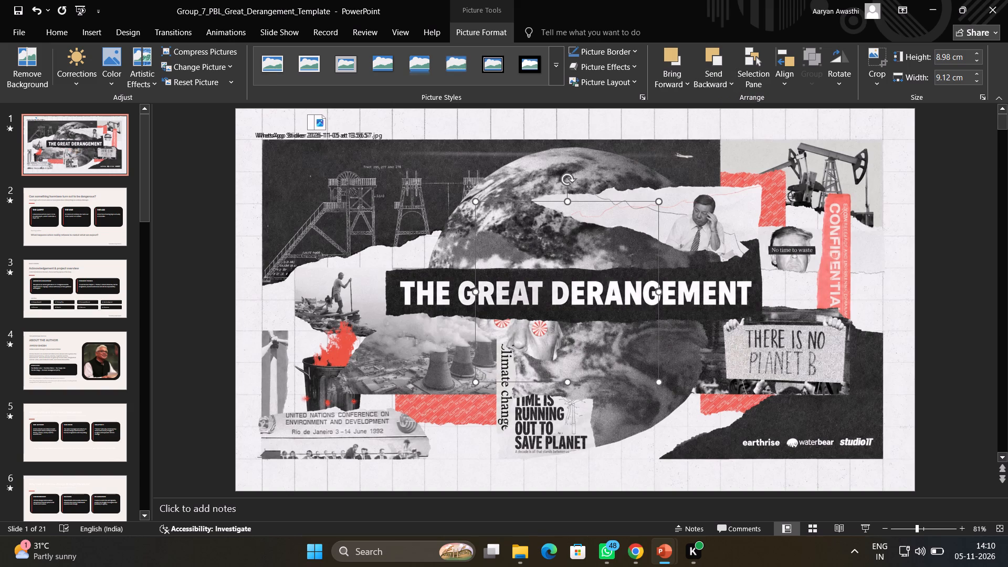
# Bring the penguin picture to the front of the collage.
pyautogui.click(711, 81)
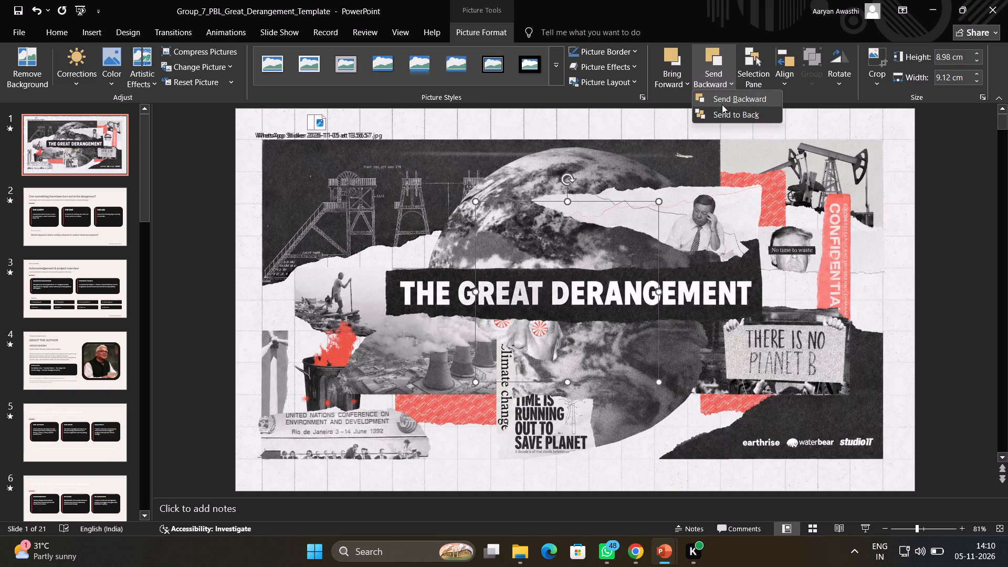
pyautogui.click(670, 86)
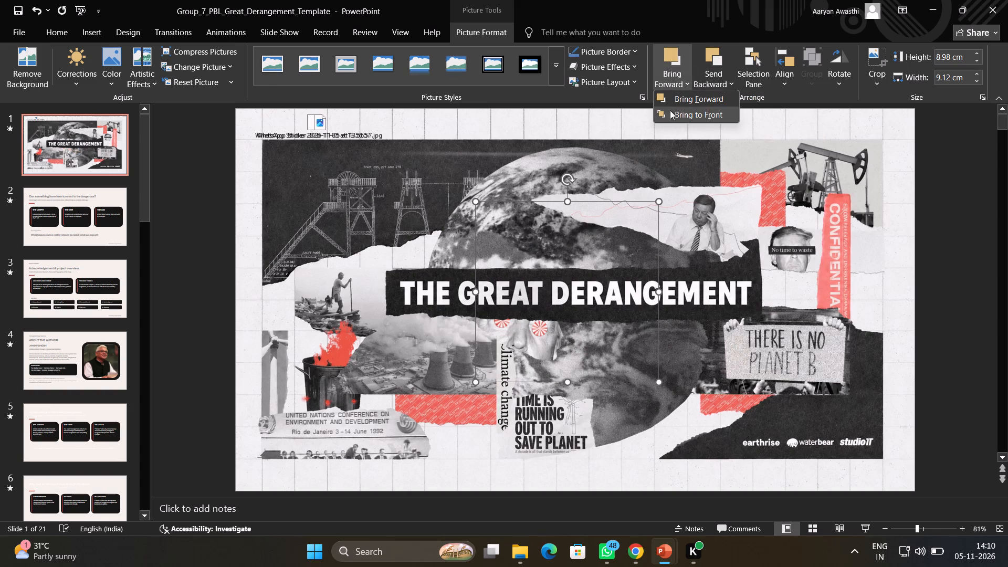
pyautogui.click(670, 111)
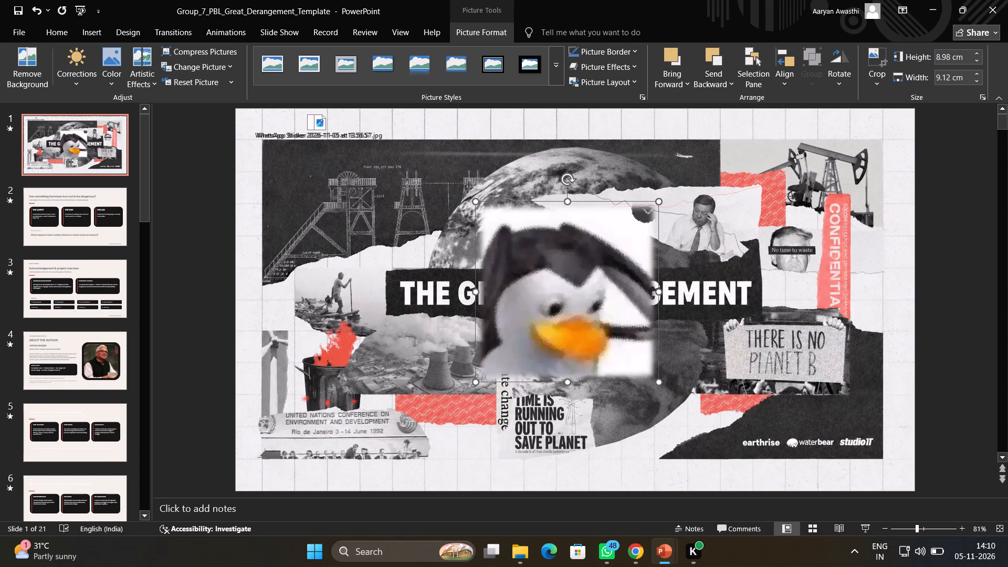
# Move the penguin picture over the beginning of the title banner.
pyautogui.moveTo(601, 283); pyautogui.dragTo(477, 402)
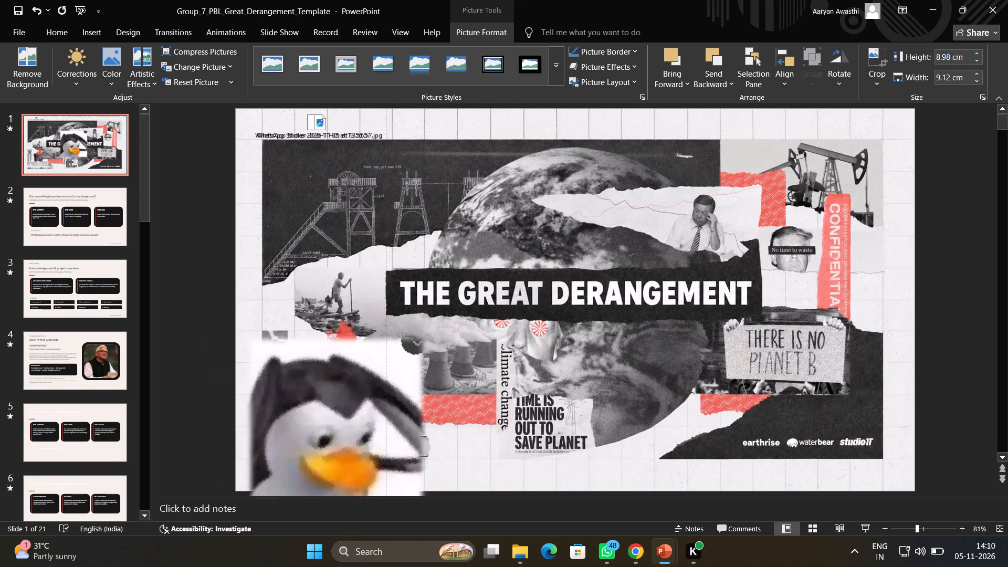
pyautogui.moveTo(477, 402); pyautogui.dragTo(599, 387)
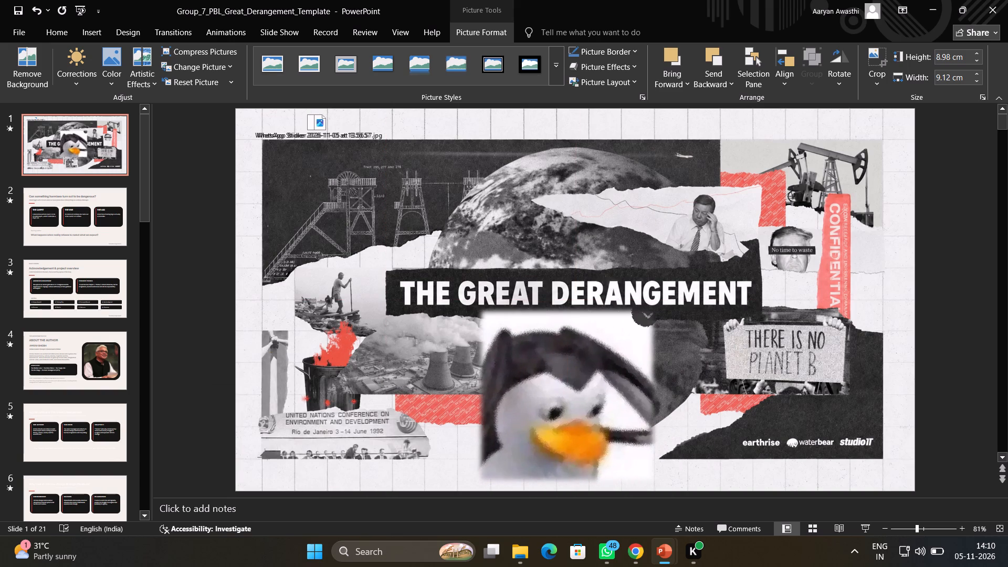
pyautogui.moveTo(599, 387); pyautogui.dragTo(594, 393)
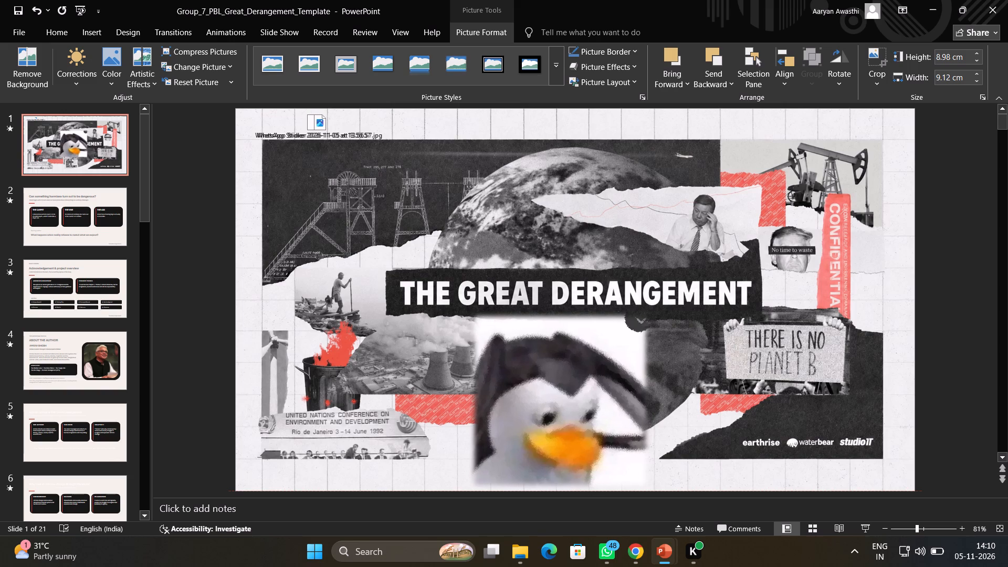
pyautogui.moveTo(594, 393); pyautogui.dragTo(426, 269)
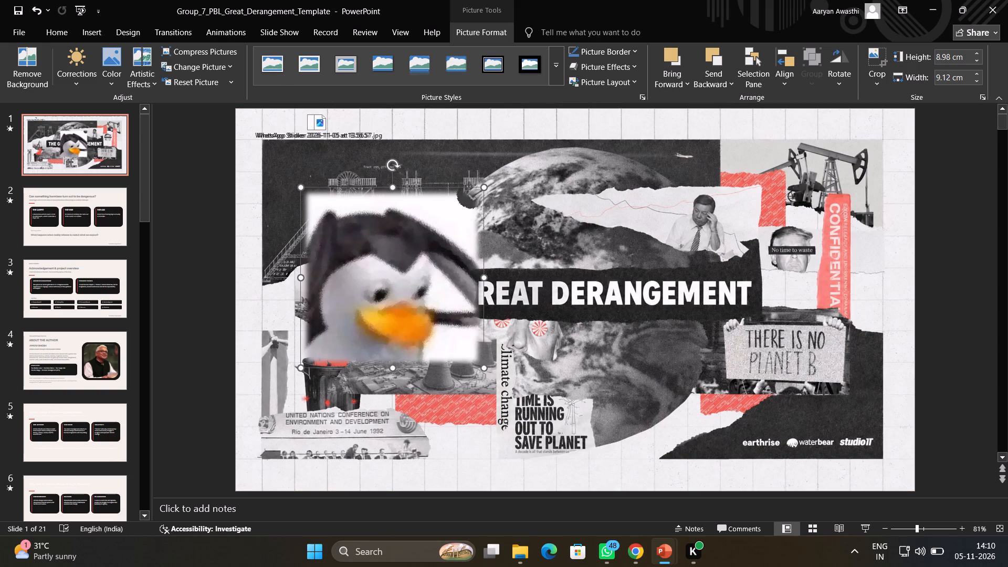
# Delete the two overlapping WhatsApp Sticker file icons above the collage on slide 1.
pyautogui.click(310, 132)
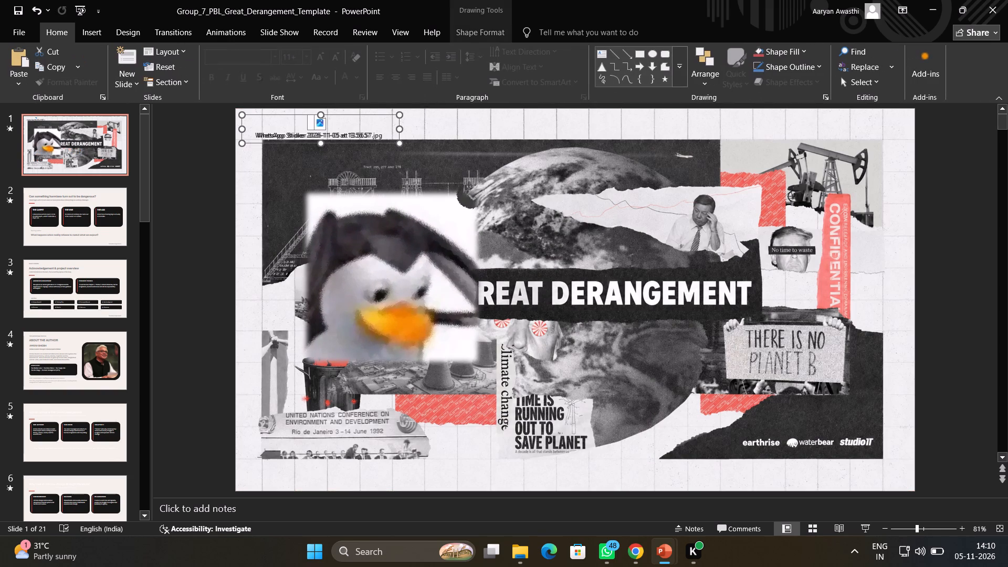
pyautogui.press('Delete')
pyautogui.click(310, 132)
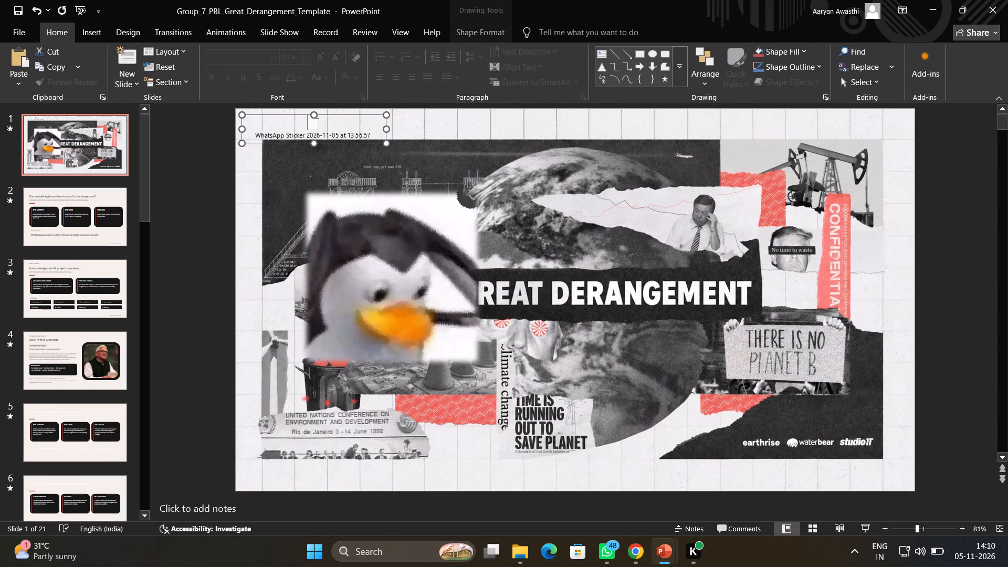
pyautogui.press('Delete')
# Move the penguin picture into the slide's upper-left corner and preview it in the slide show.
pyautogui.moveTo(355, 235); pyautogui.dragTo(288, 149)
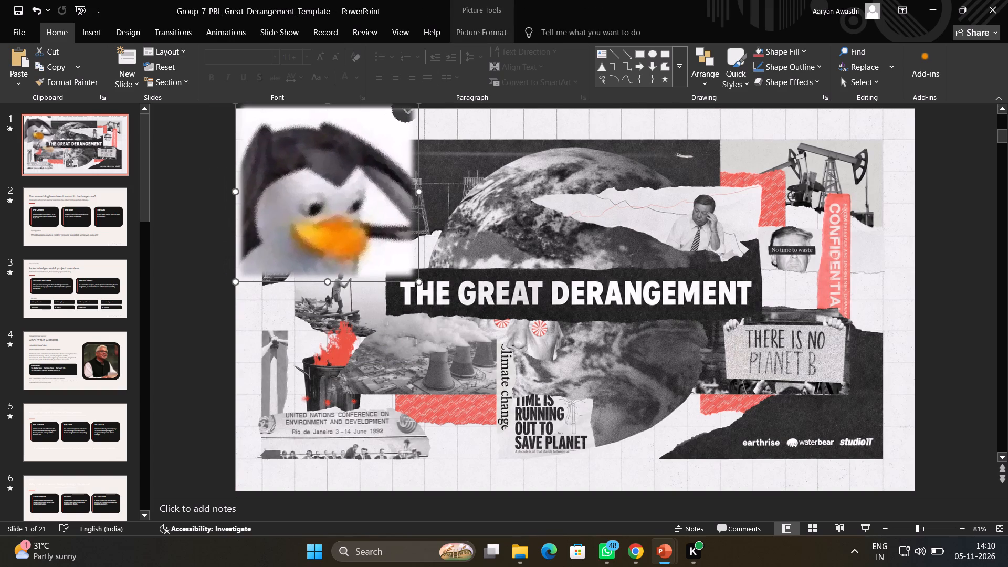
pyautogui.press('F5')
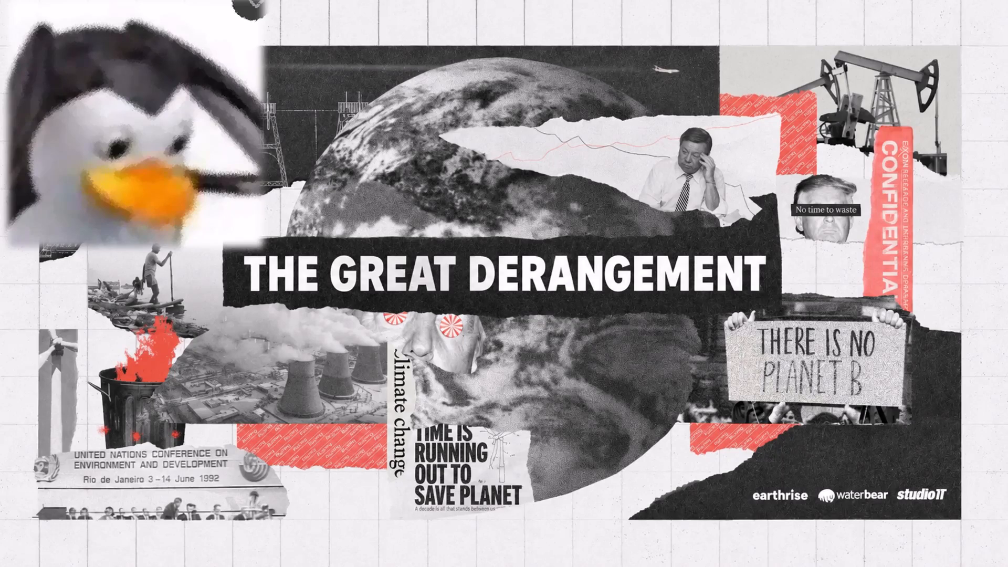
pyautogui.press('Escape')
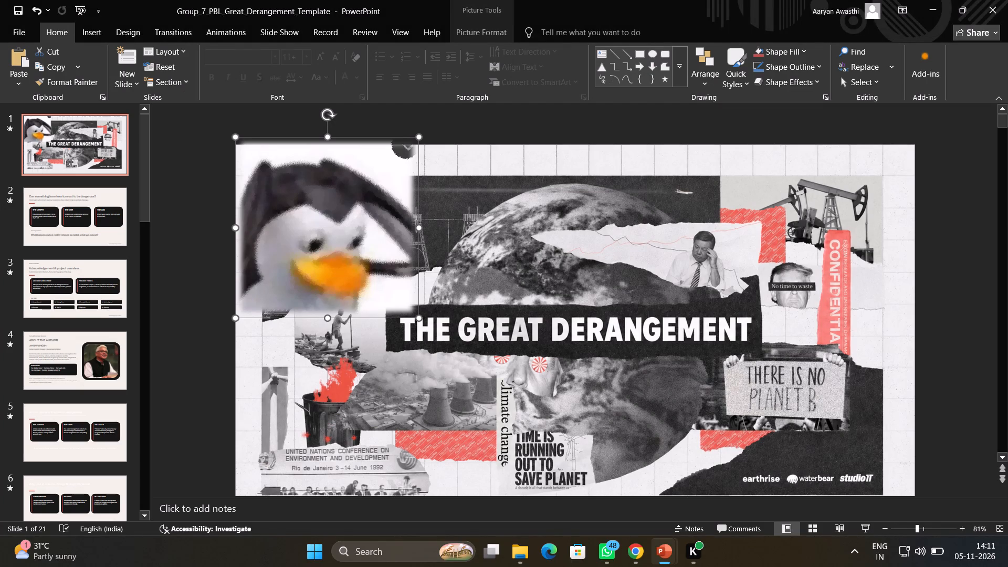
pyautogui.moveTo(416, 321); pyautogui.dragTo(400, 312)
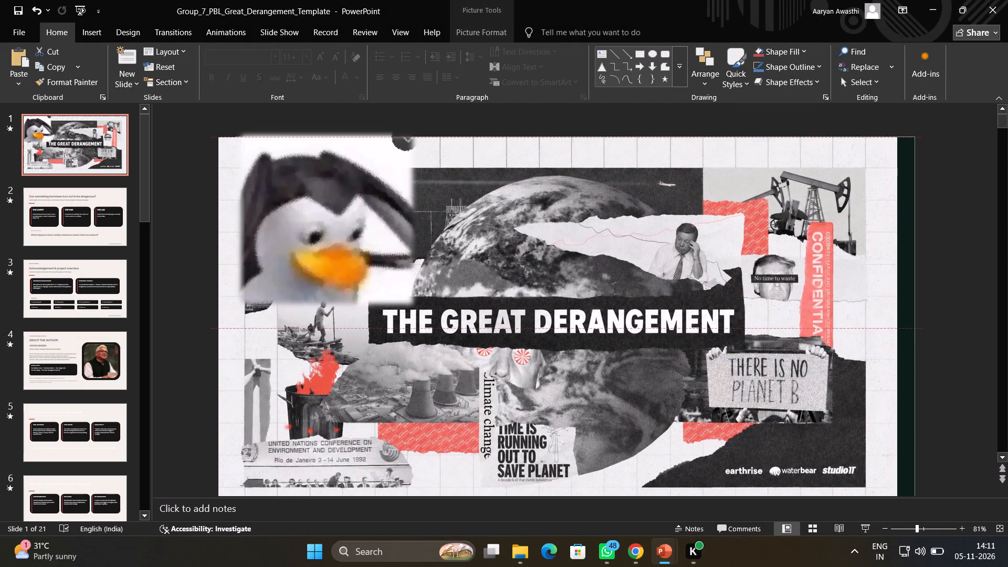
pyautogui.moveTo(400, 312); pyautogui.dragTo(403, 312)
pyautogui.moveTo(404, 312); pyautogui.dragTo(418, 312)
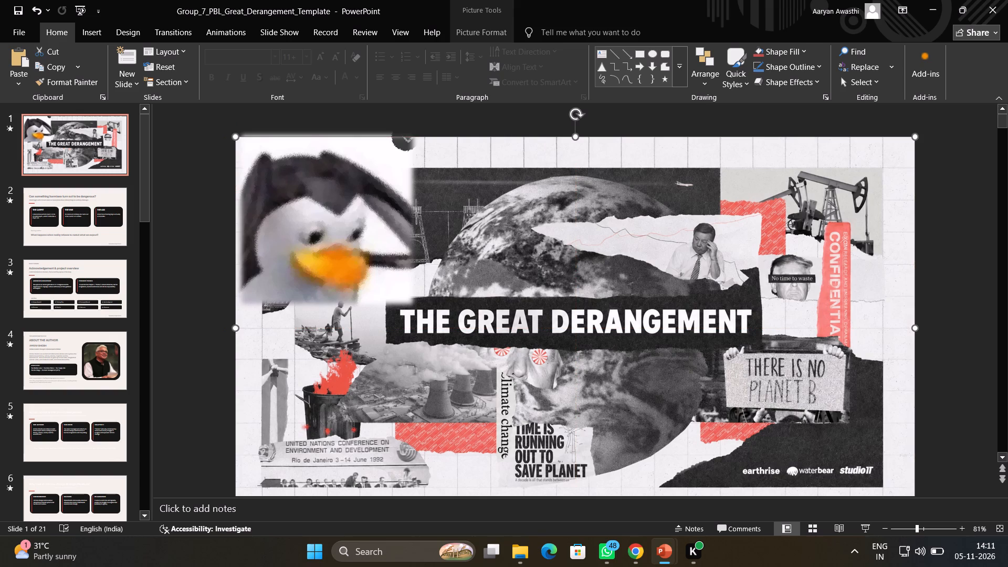
# Delete the penguin picture from slide 1.
pyautogui.click(335, 258)
pyautogui.press('Delete')
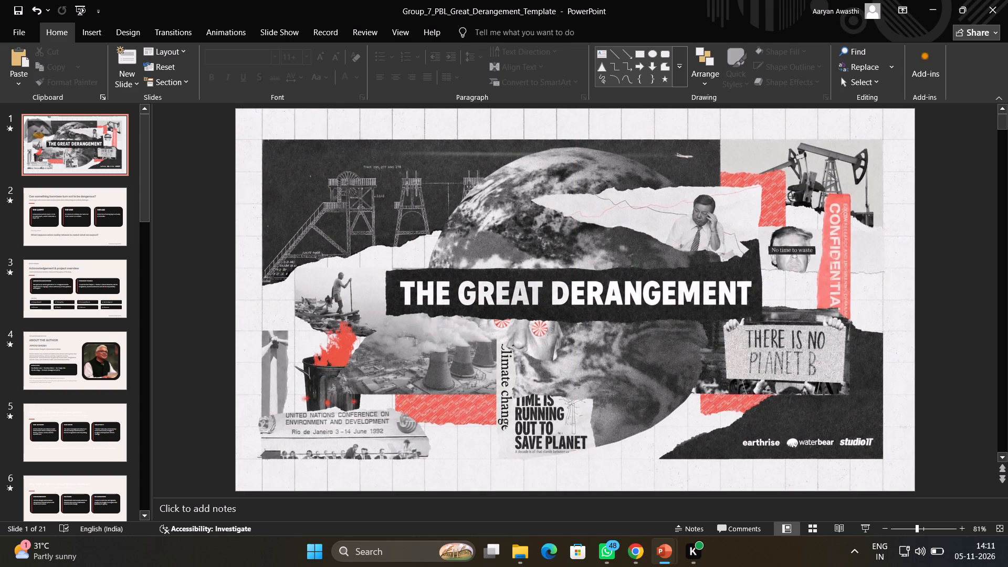
# Recolour the section label, title, subtitle, "Our focus" sentence and presenter line on slide 5 grey, leaving the black cards out.
pyautogui.click(86, 199)
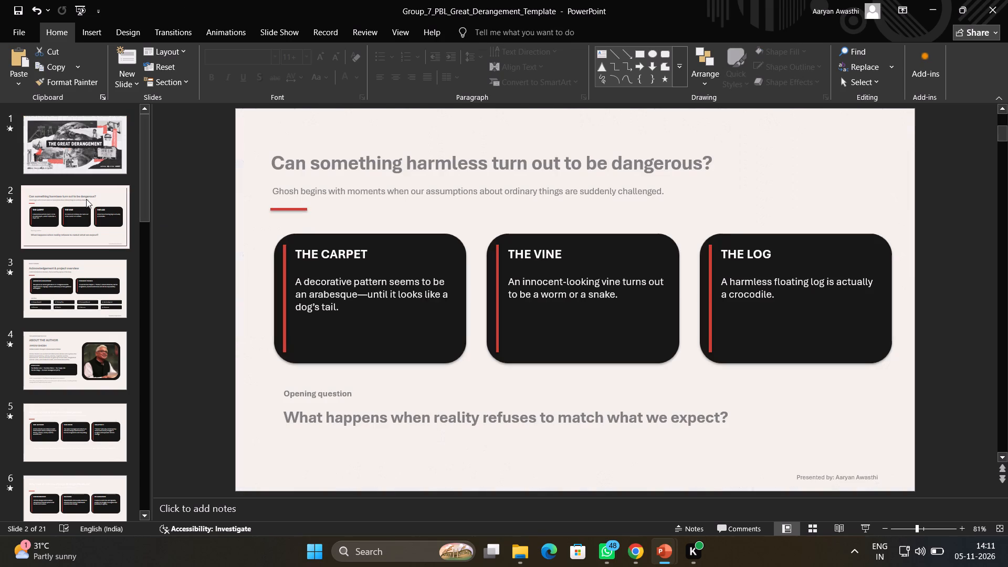
pyautogui.click(86, 278)
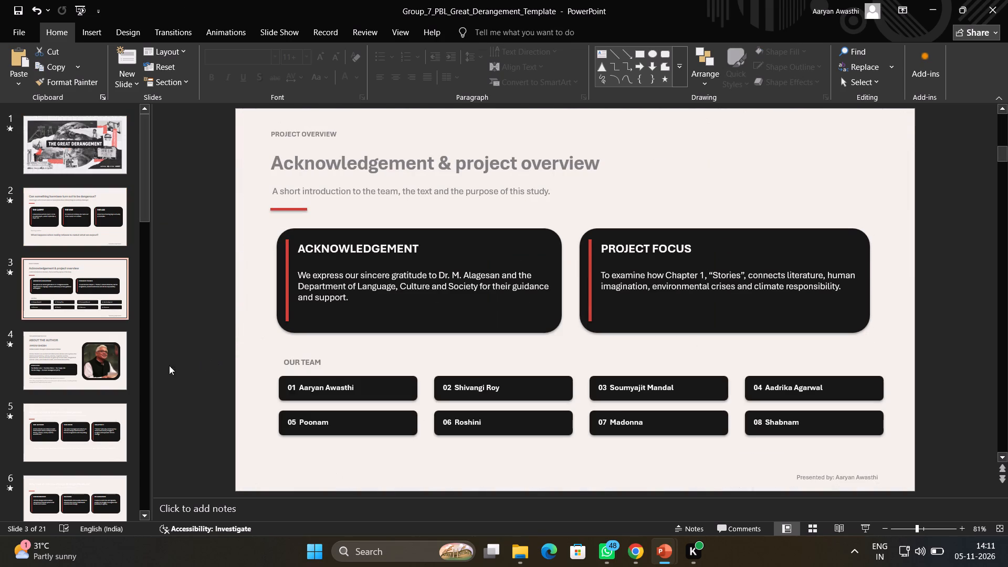
pyautogui.click(58, 370)
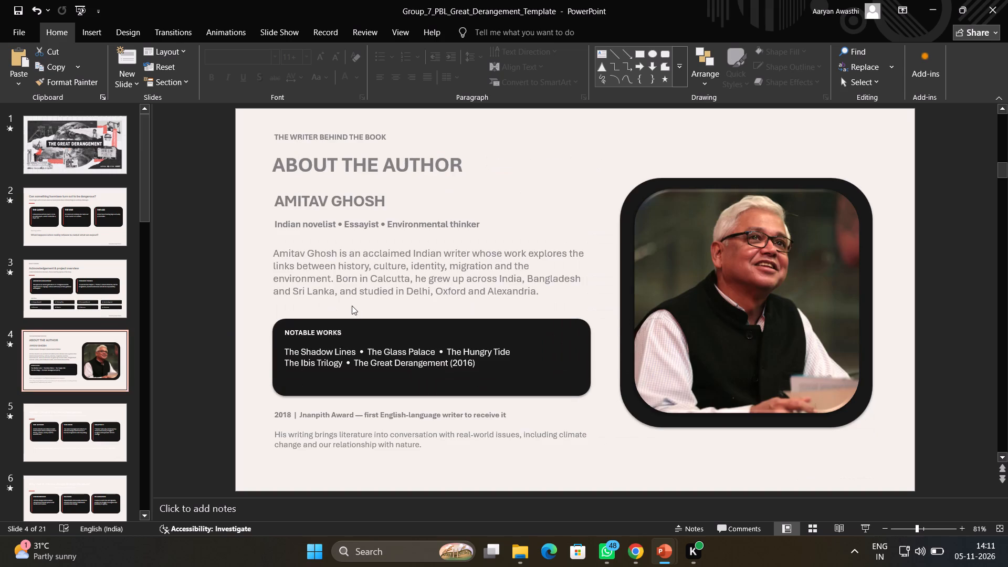
pyautogui.scroll(-1, 97, 385)
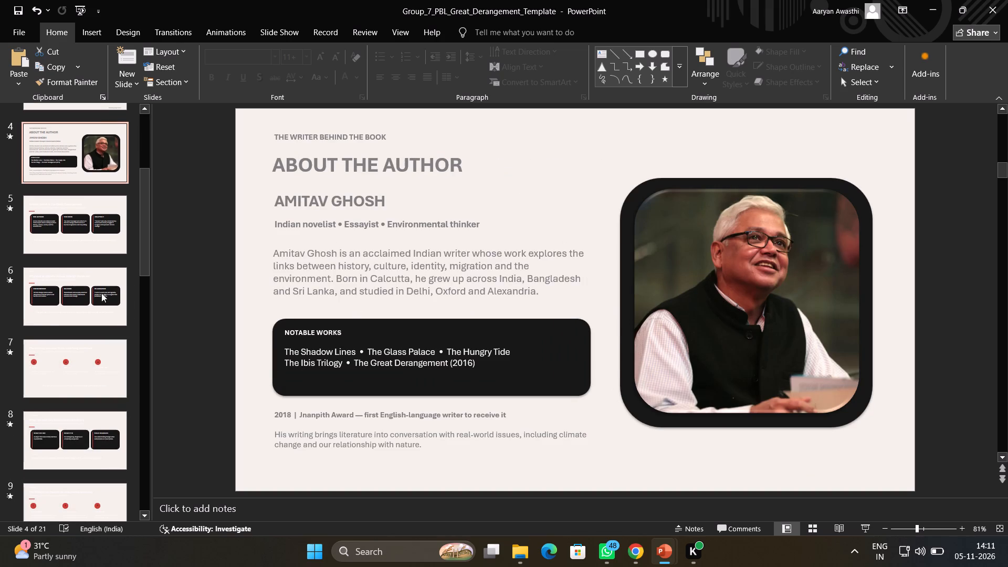
pyautogui.click(78, 196)
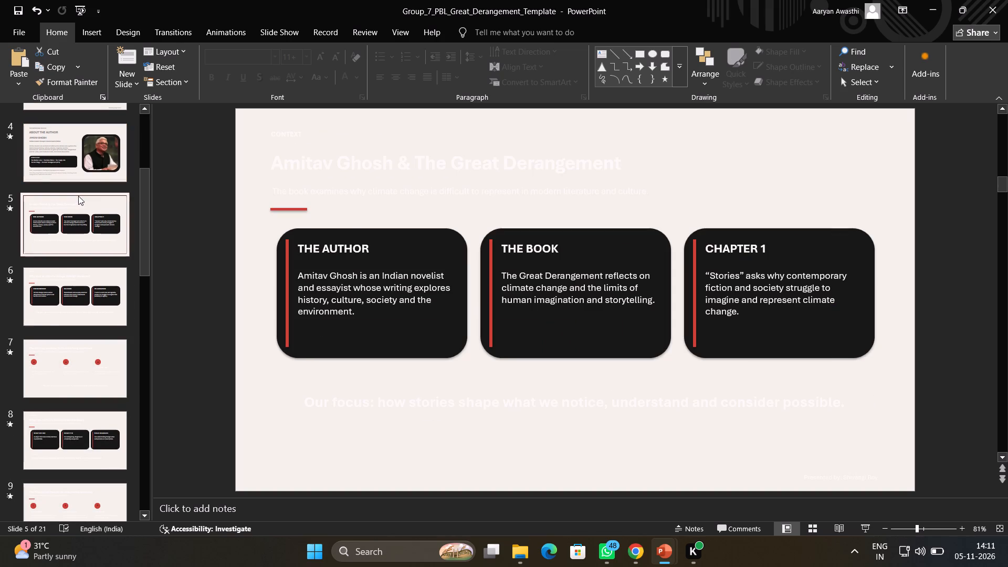
pyautogui.click(286, 132)
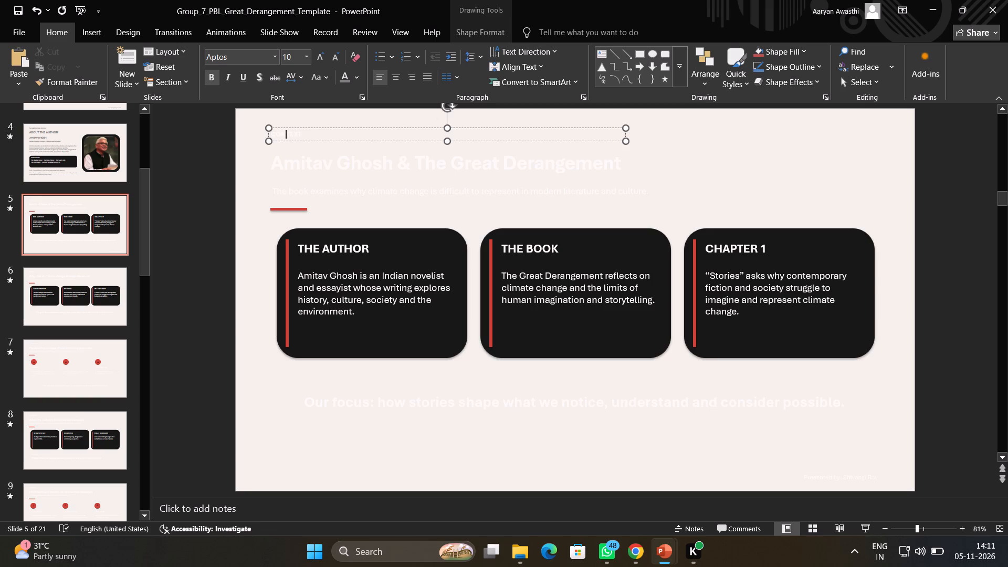
pyautogui.click(288, 146)
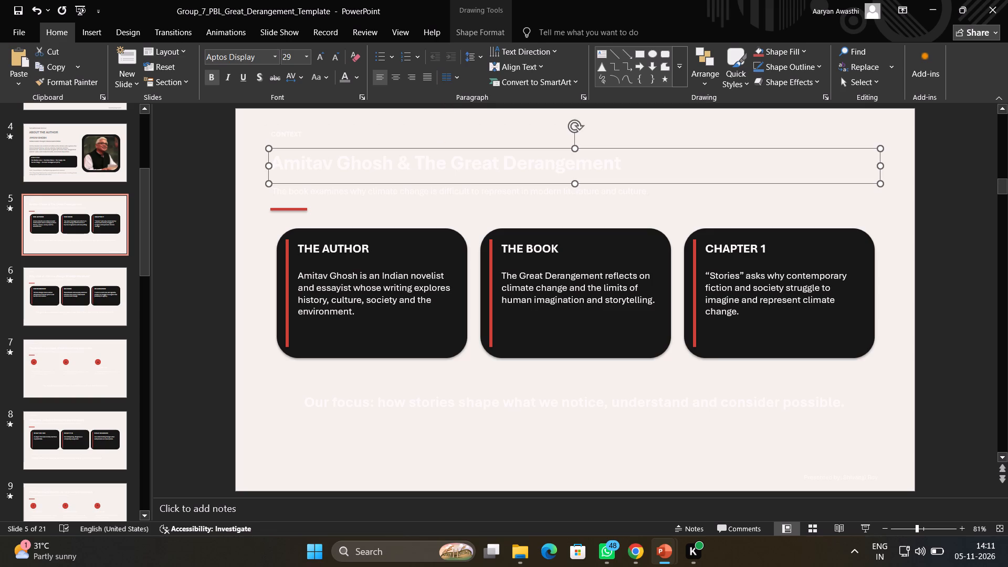
pyautogui.keyDown('ctrl'); pyautogui.click(293, 135); pyautogui.keyUp('ctrl')
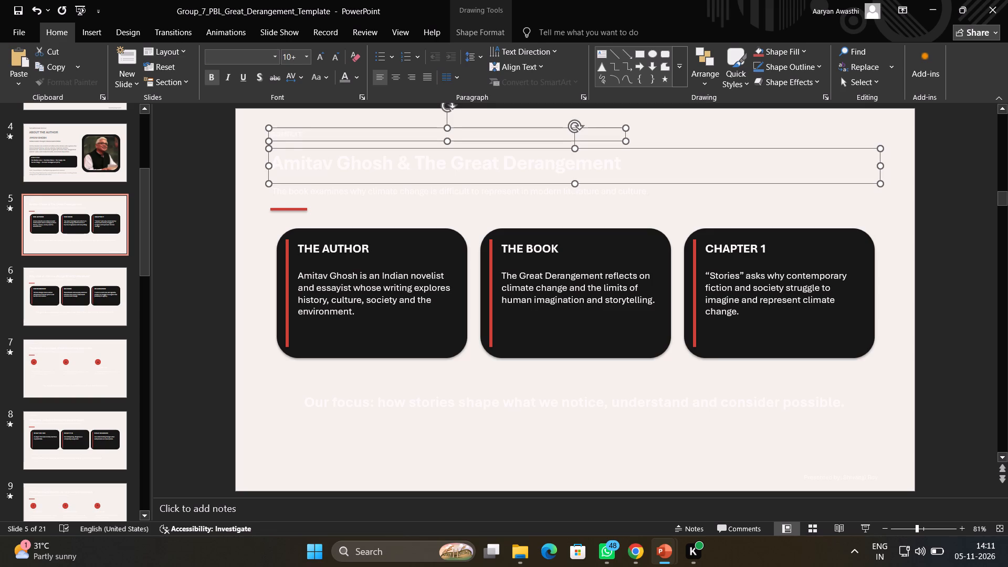
pyautogui.keyDown('ctrl'); pyautogui.click(306, 189); pyautogui.keyUp('ctrl')
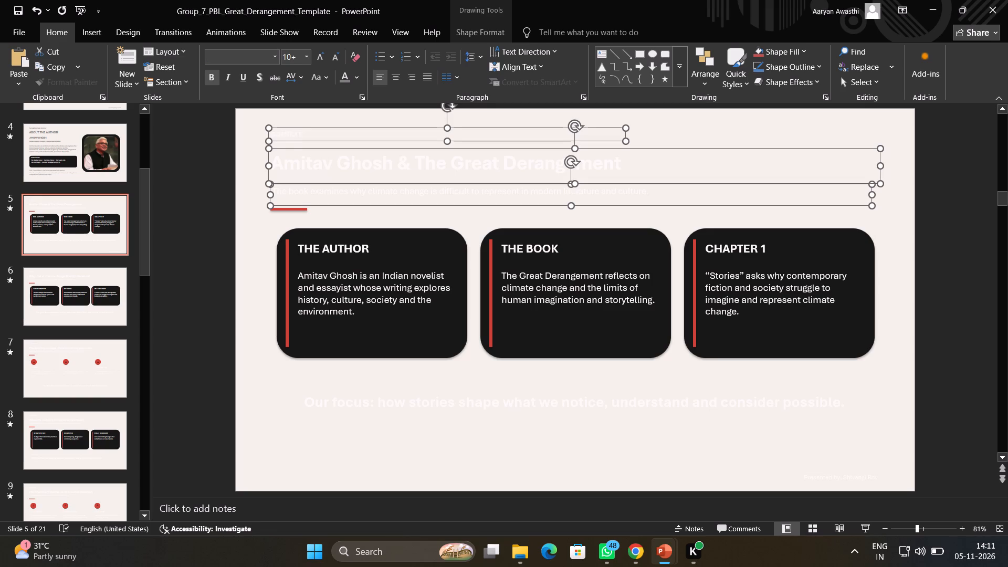
pyautogui.keyDown('ctrl'); pyautogui.click(360, 403); pyautogui.keyUp('ctrl')
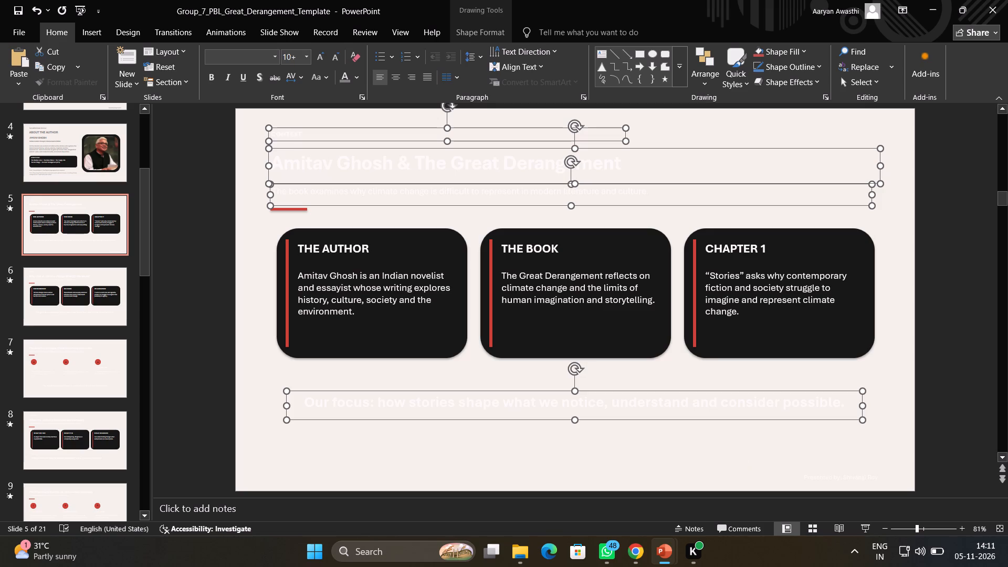
pyautogui.keyDown('ctrl'); pyautogui.click(809, 474); pyautogui.keyUp('ctrl')
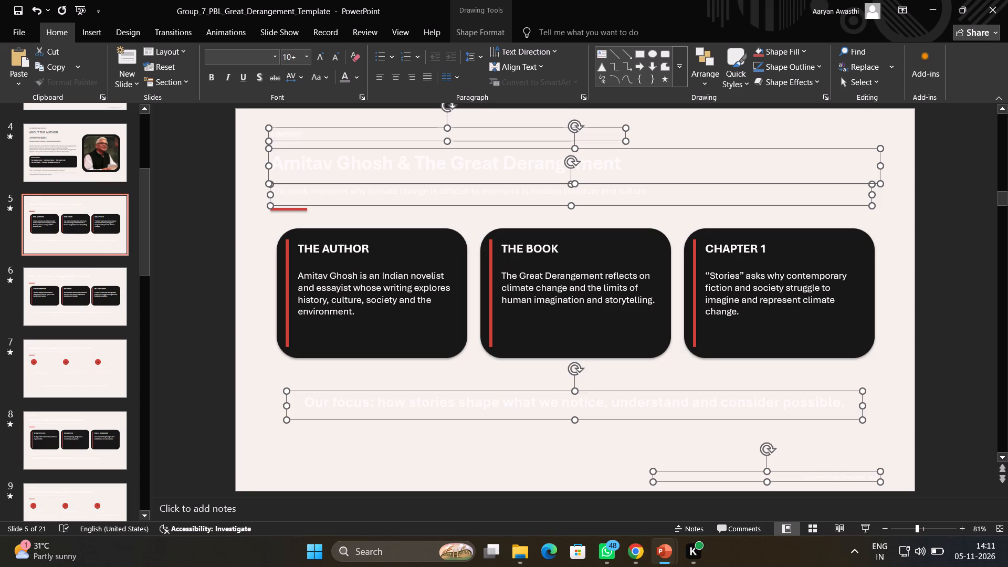
pyautogui.click(344, 80)
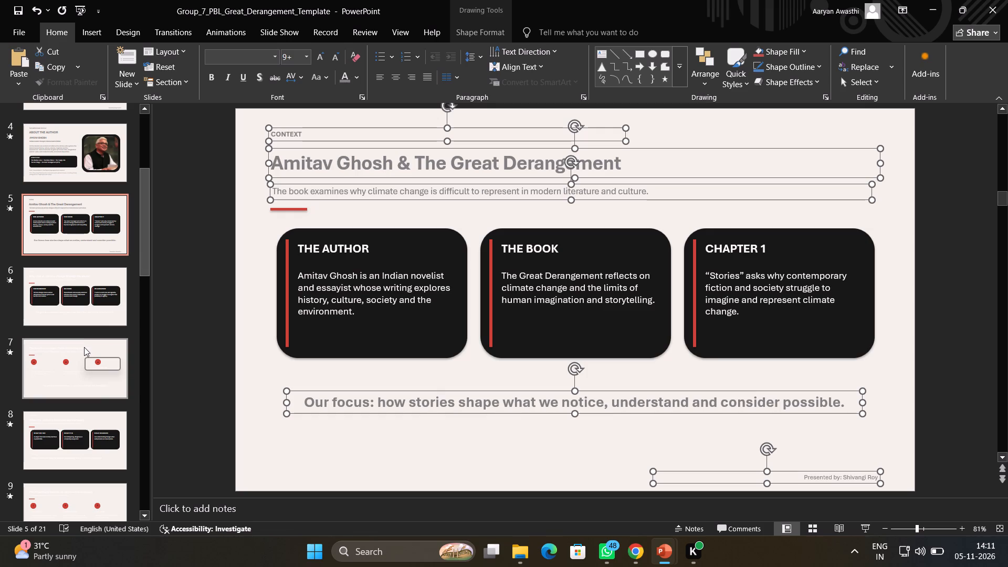
# Recolour the section label, title, subtitle, "The gap" sentence and presenter line on slide 6 grey.
pyautogui.click(94, 363)
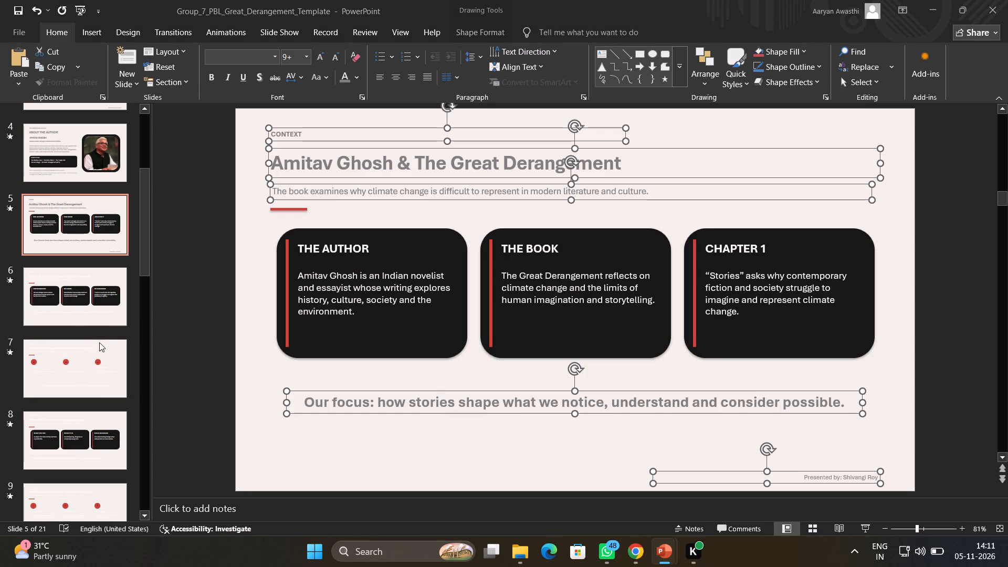
pyautogui.click(65, 307)
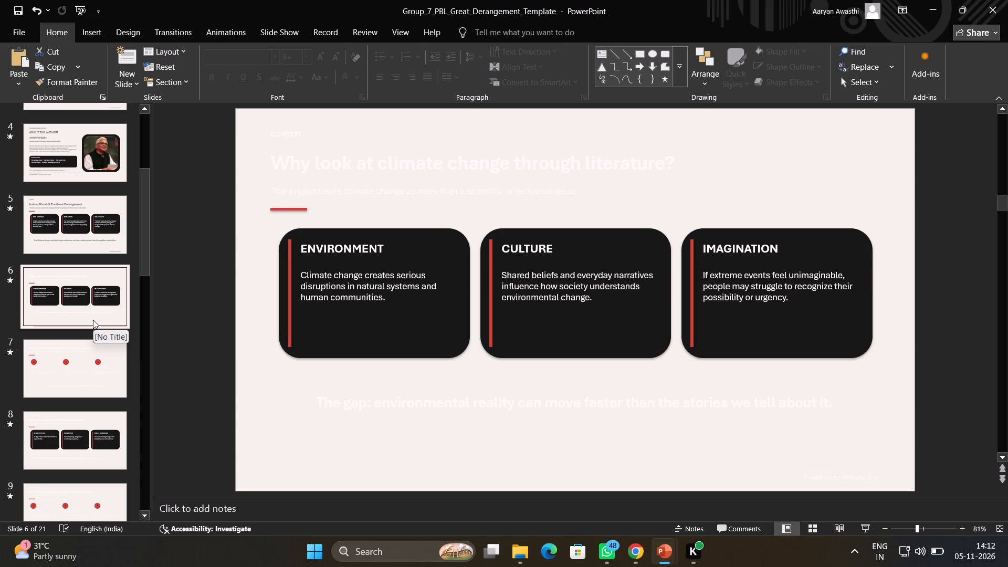
pyautogui.click(345, 170)
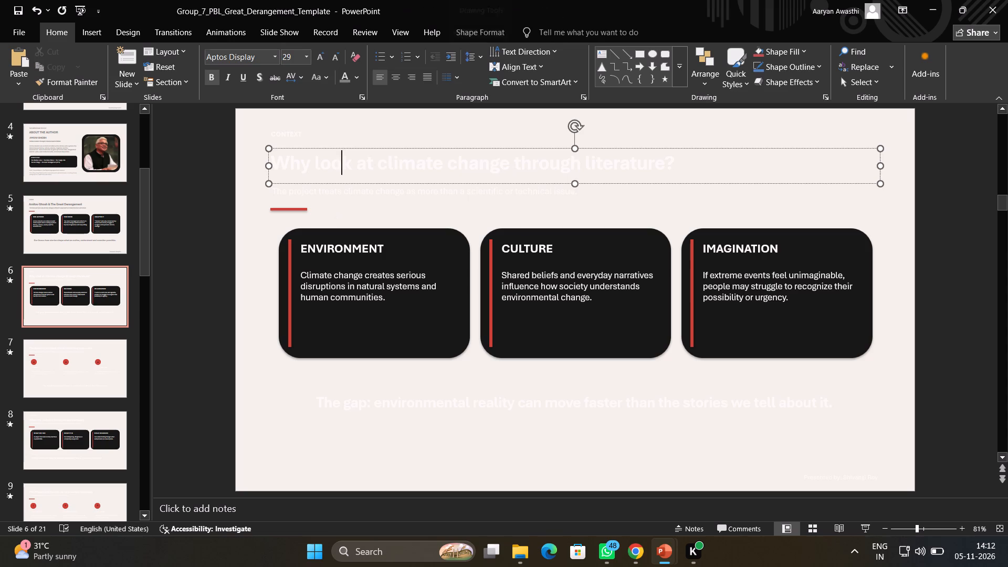
pyautogui.click(320, 144)
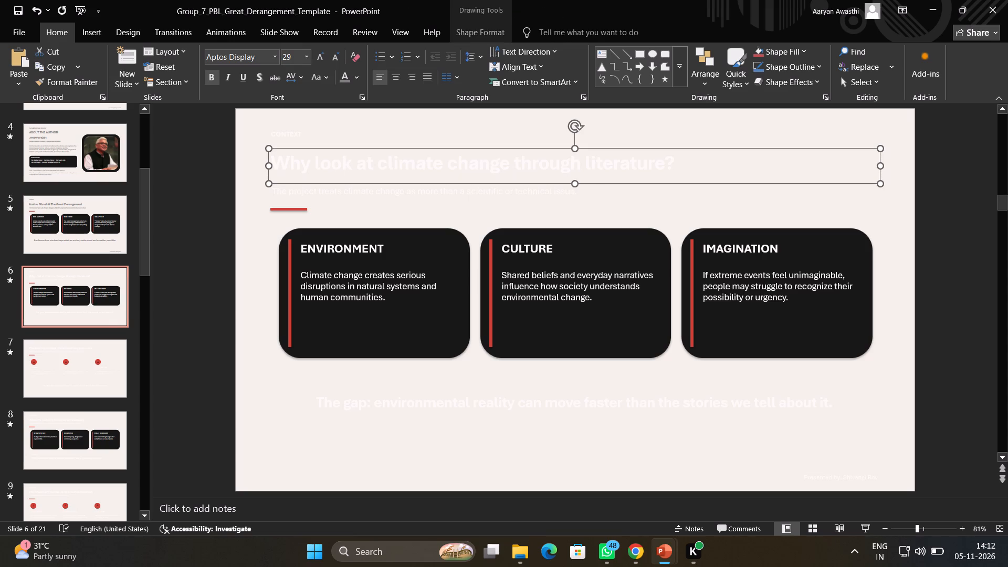
pyautogui.keyDown('ctrl'); pyautogui.click(296, 139); pyautogui.keyUp('ctrl')
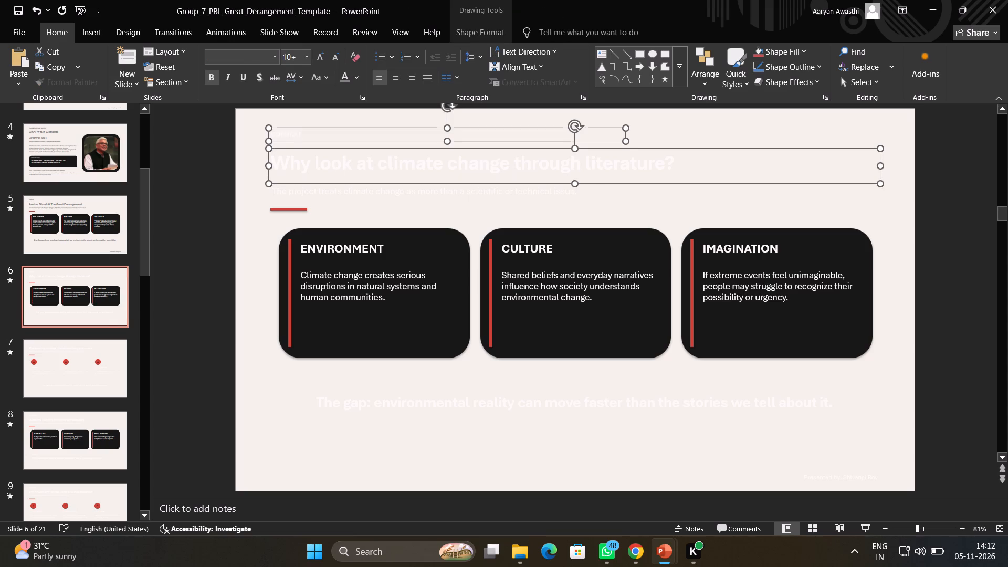
pyautogui.keyDown('ctrl'); pyautogui.click(333, 203); pyautogui.keyUp('ctrl')
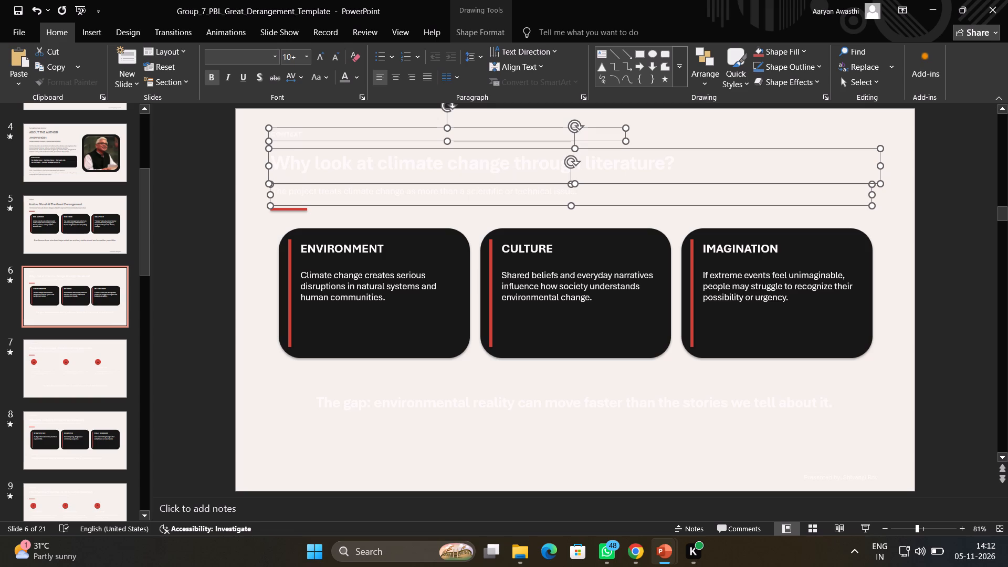
pyautogui.keyDown('ctrl'); pyautogui.click(375, 406); pyautogui.keyUp('ctrl')
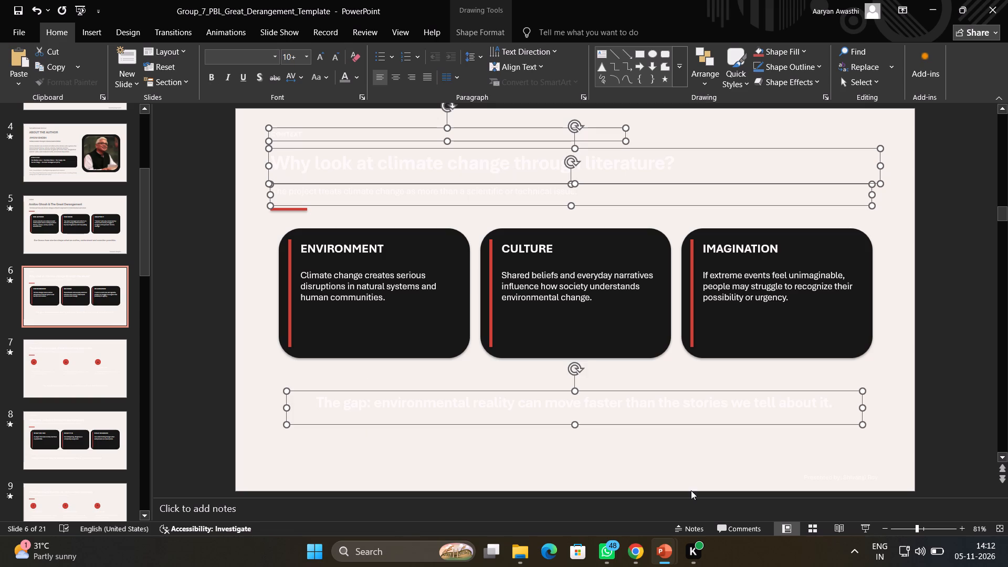
pyautogui.keyDown('ctrl'); pyautogui.click(852, 481); pyautogui.keyUp('ctrl')
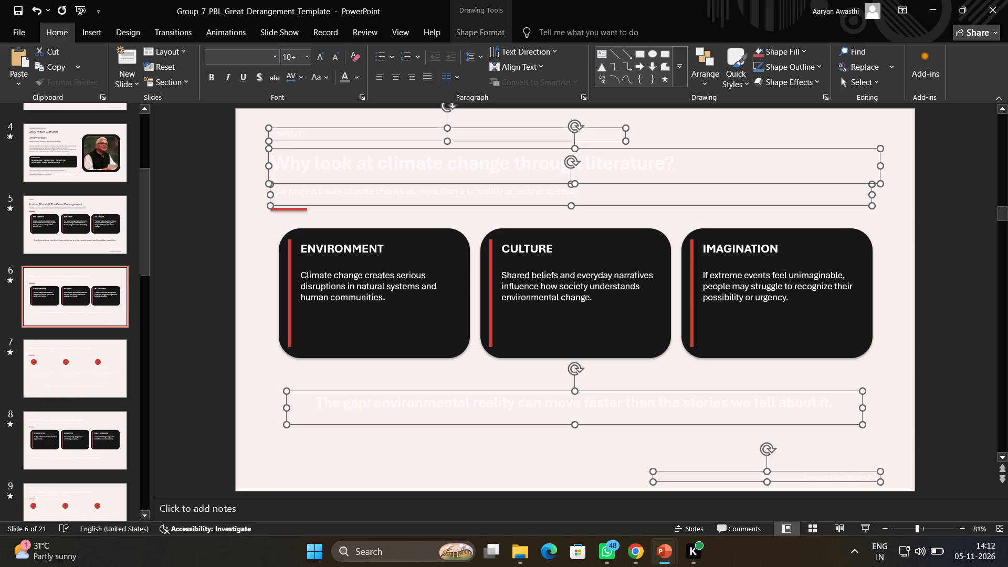
pyautogui.click(342, 76)
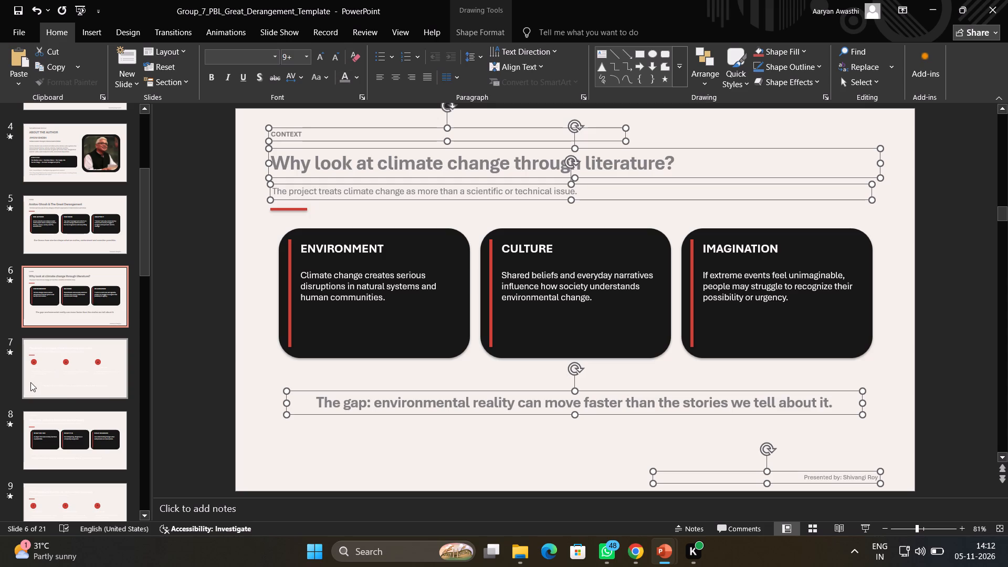
# Recolour slide 7's section label, title, subtitle, three example headings and descriptions, closing sentence and presenter line grey.
pyautogui.click(34, 381)
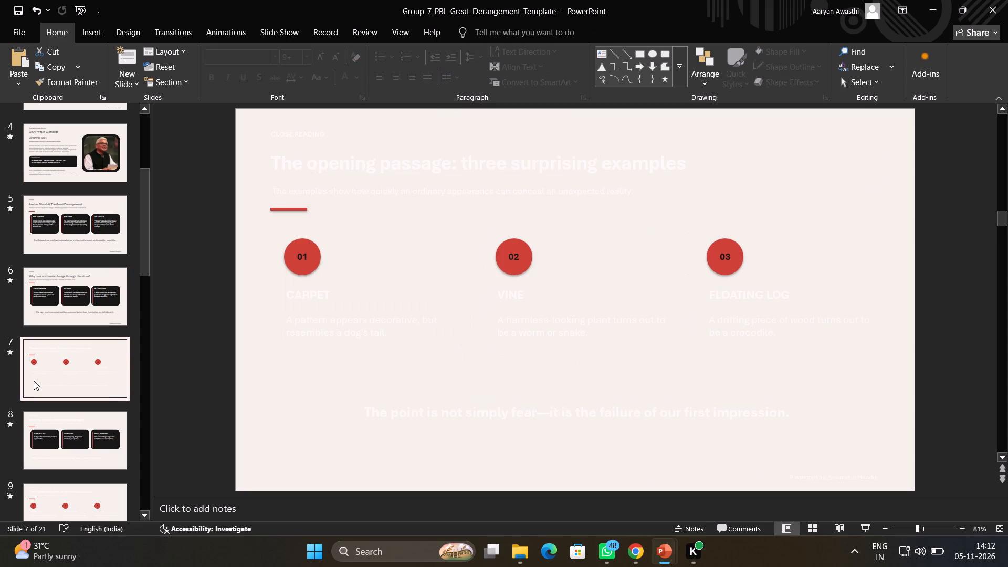
pyautogui.click(311, 137)
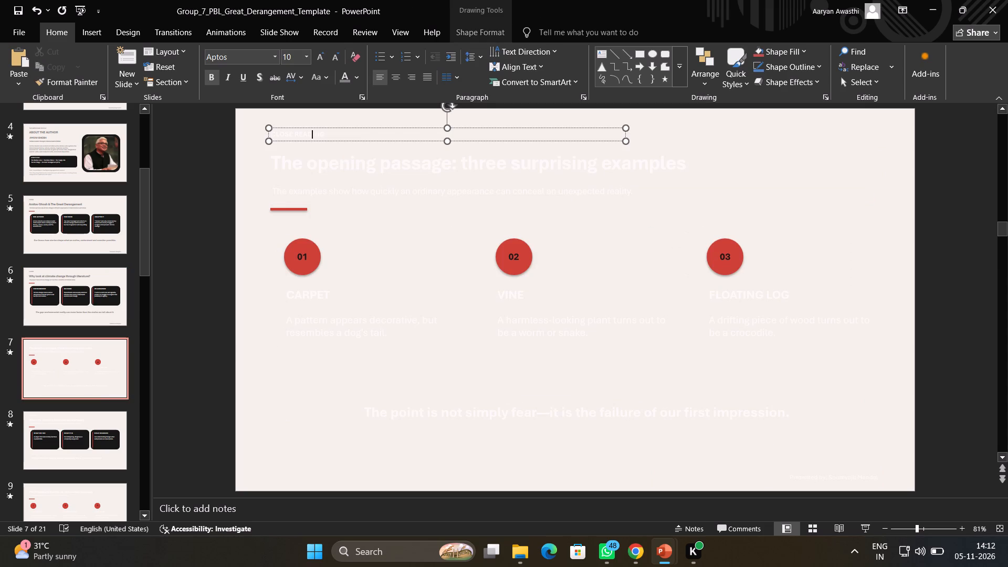
pyautogui.click(300, 144)
pyautogui.keyDown('ctrl'); pyautogui.click(297, 139); pyautogui.keyUp('ctrl')
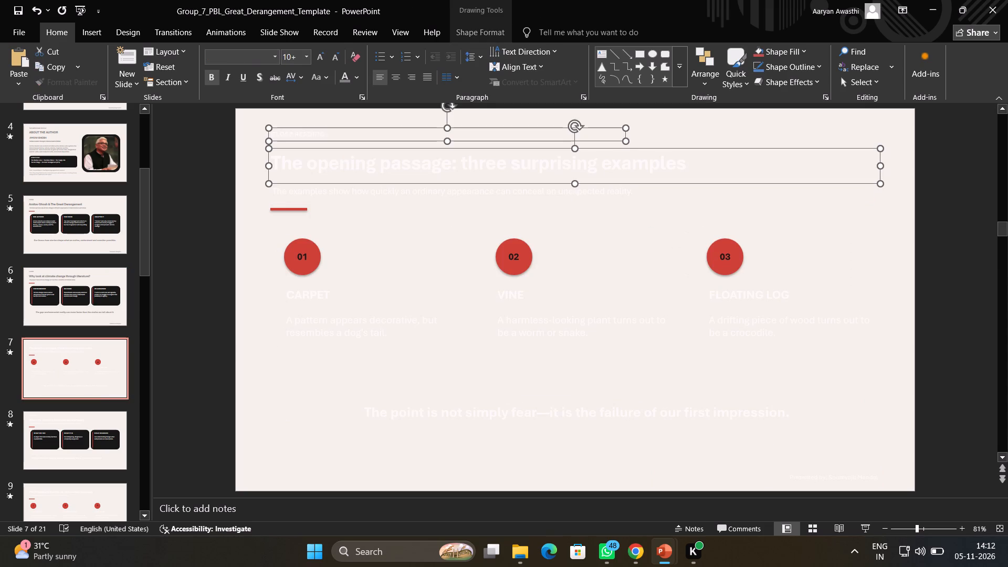
pyautogui.keyDown('ctrl'); pyautogui.click(296, 197); pyautogui.keyUp('ctrl')
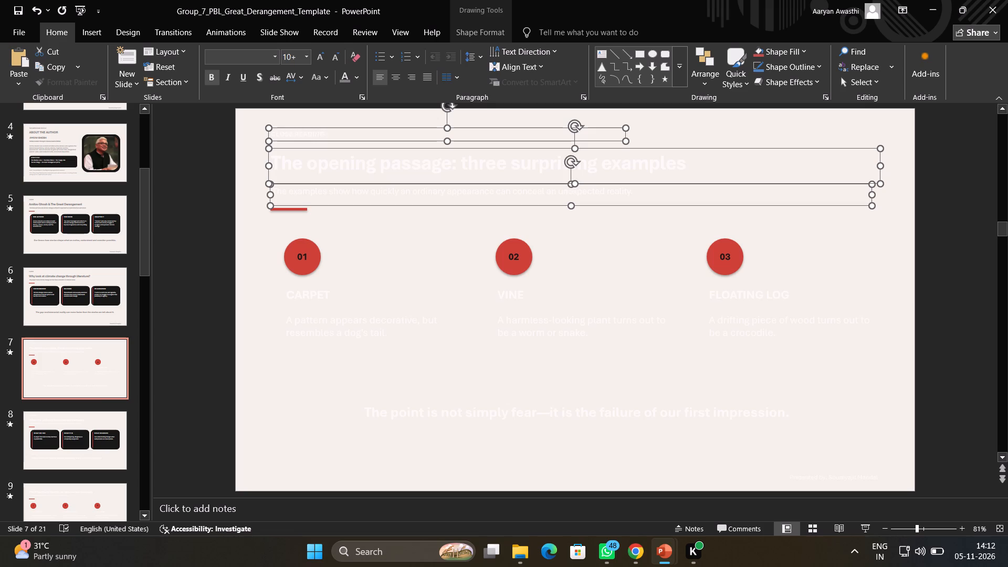
pyautogui.keyDown('ctrl'); pyautogui.click(312, 291); pyautogui.keyUp('ctrl')
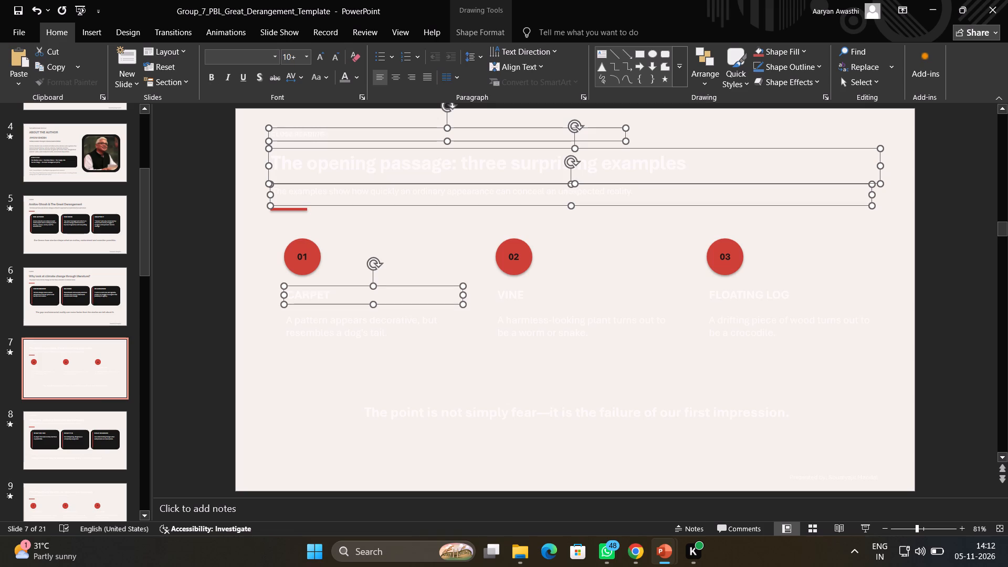
pyautogui.keyDown('ctrl'); pyautogui.click(322, 337); pyautogui.keyUp('ctrl')
pyautogui.keyDown('ctrl'); pyautogui.click(507, 293); pyautogui.keyUp('ctrl')
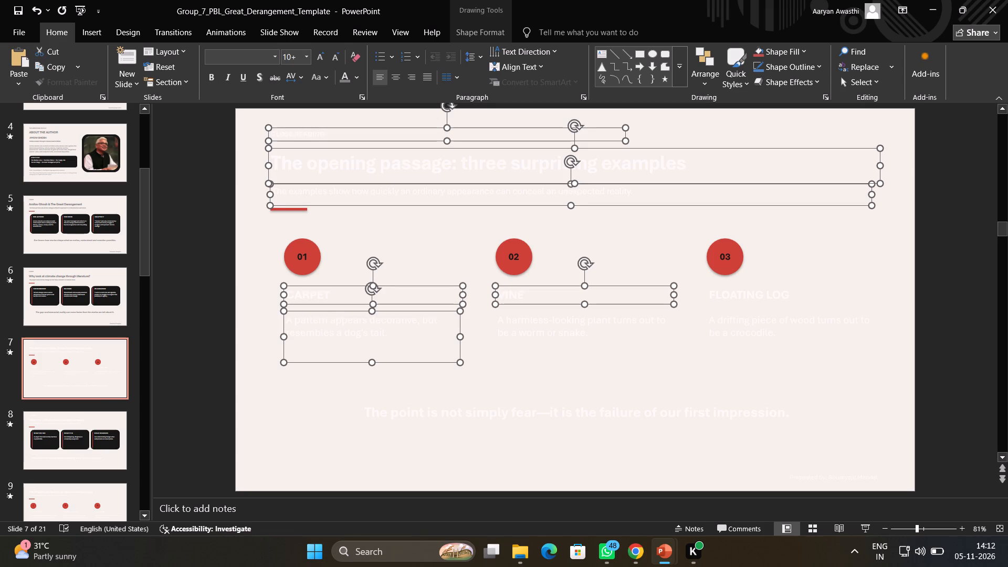
pyautogui.keyDown('ctrl'); pyautogui.click(742, 291); pyautogui.keyUp('ctrl')
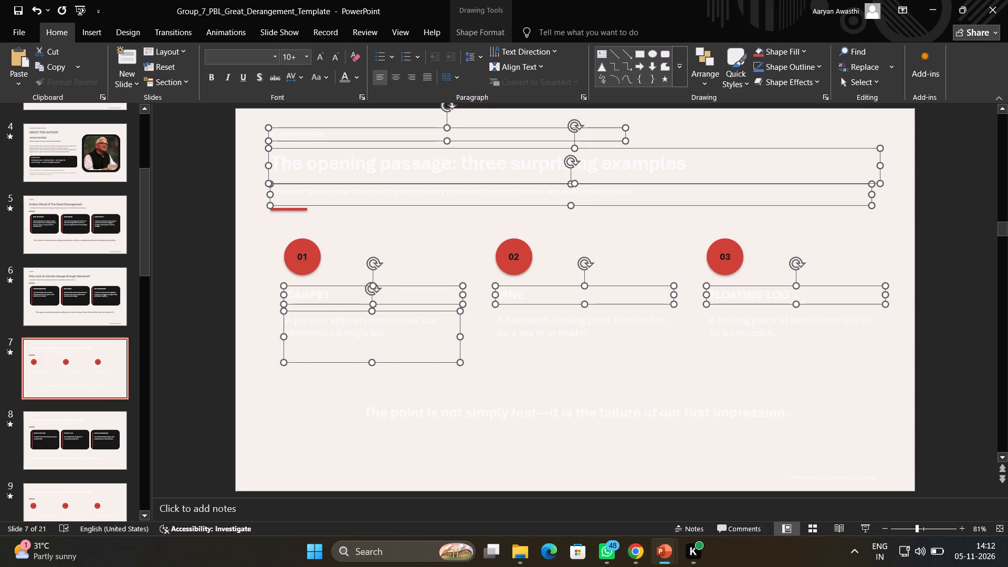
pyautogui.keyDown('ctrl'); pyautogui.click(547, 346); pyautogui.keyUp('ctrl')
pyautogui.keyDown('ctrl'); pyautogui.click(761, 352); pyautogui.keyUp('ctrl')
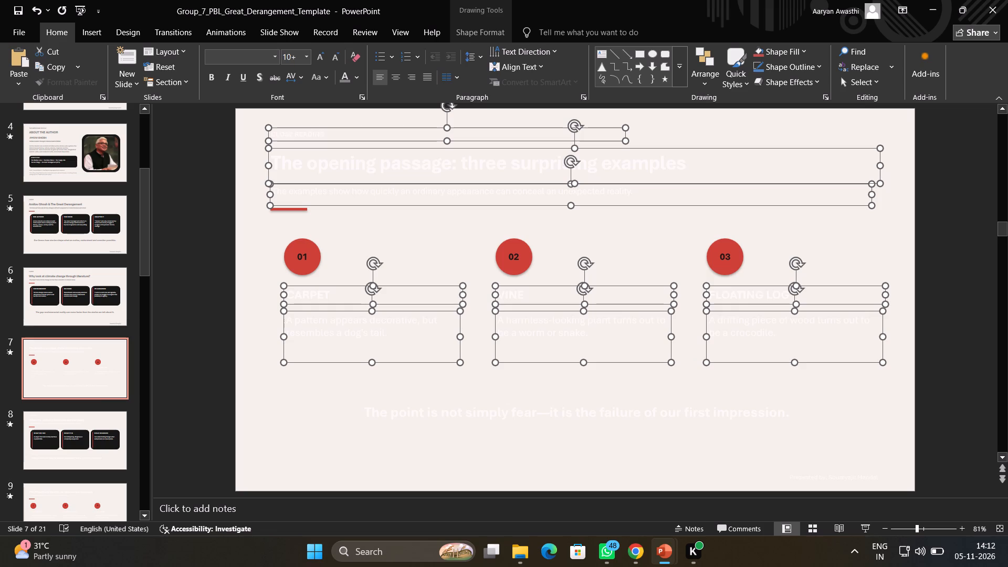
pyautogui.keyDown('ctrl'); pyautogui.click(552, 422); pyautogui.keyUp('ctrl')
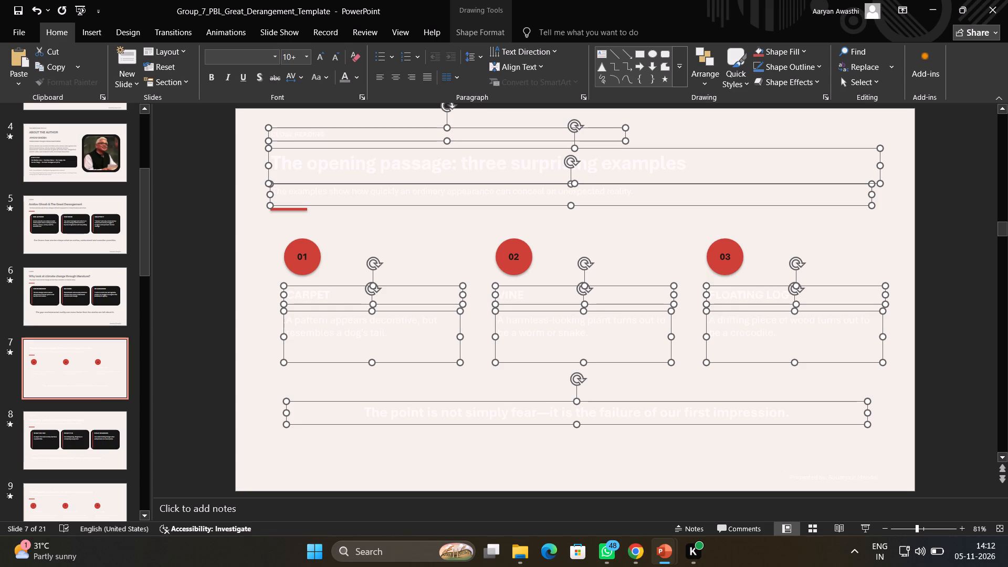
pyautogui.keyDown('ctrl'); pyautogui.click(804, 474); pyautogui.keyUp('ctrl')
pyautogui.click(349, 81)
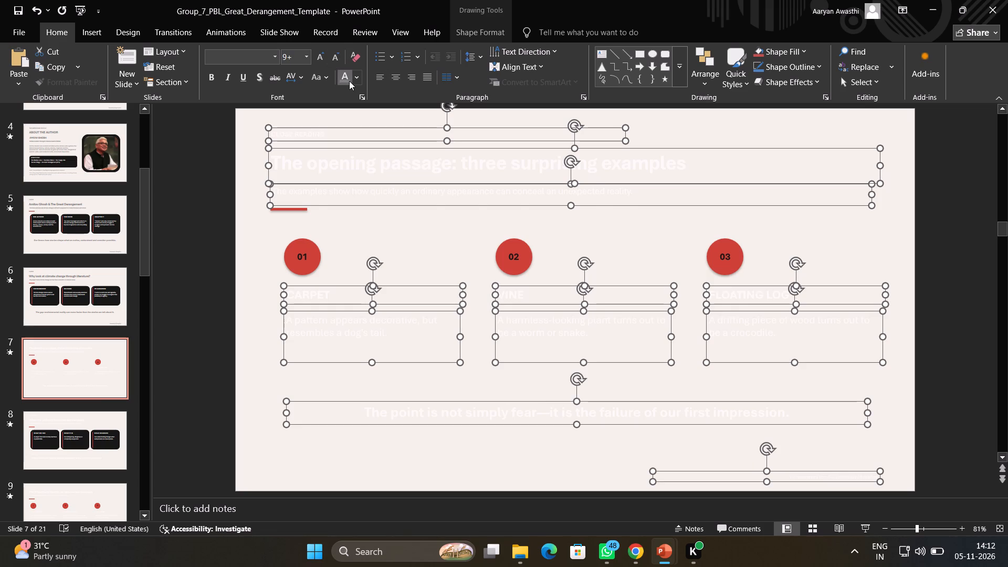
pyautogui.click(186, 320)
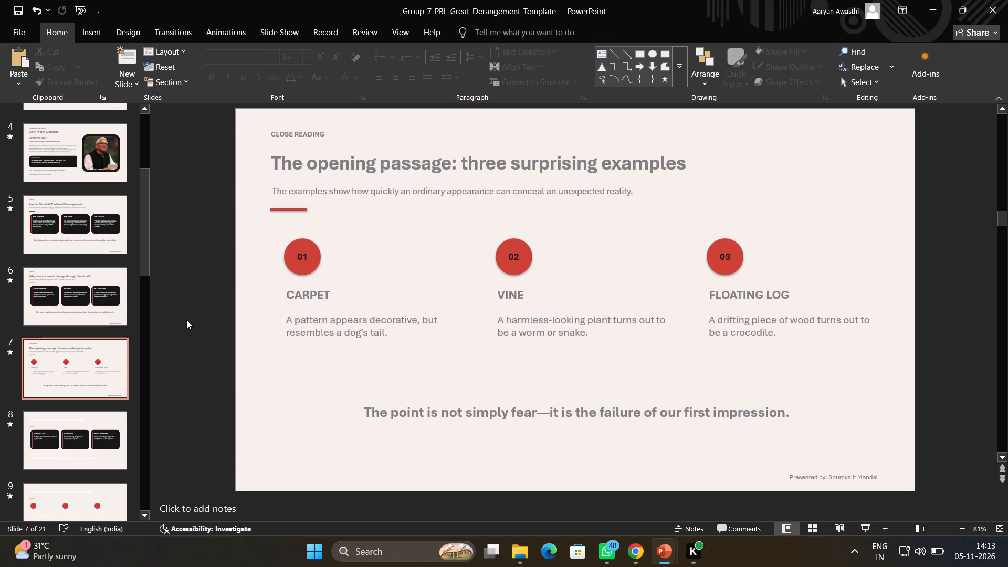
# Recolour slide 8's section label, title, subtitle, "Takeaway" label and sentence, and presenter line grey, leaving the black cards out.
pyautogui.click(64, 426)
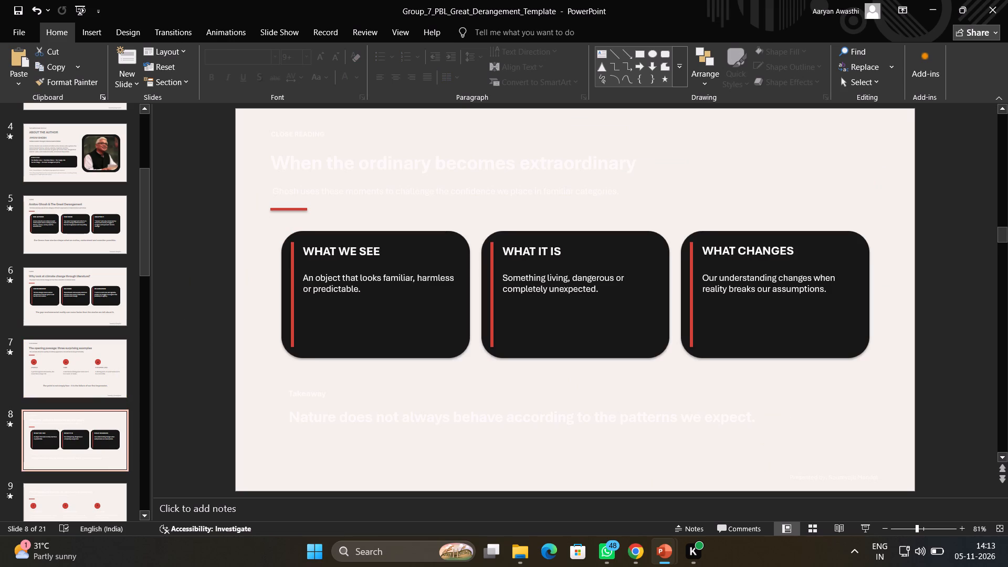
pyautogui.click(290, 134)
pyautogui.click(297, 141)
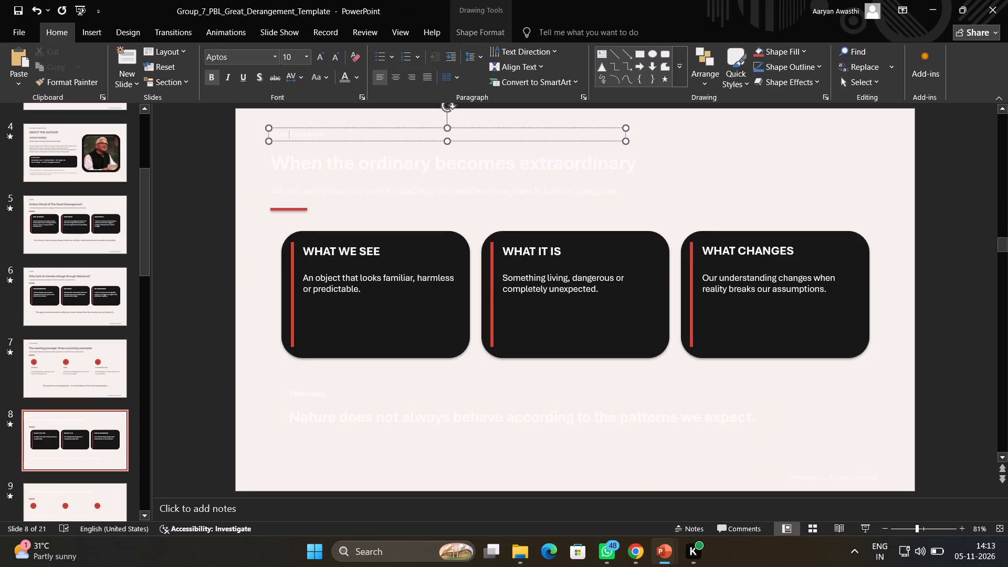
pyautogui.keyDown('ctrl'); pyautogui.click(295, 179); pyautogui.keyUp('ctrl')
pyautogui.keyDown('ctrl'); pyautogui.click(300, 199); pyautogui.keyUp('ctrl')
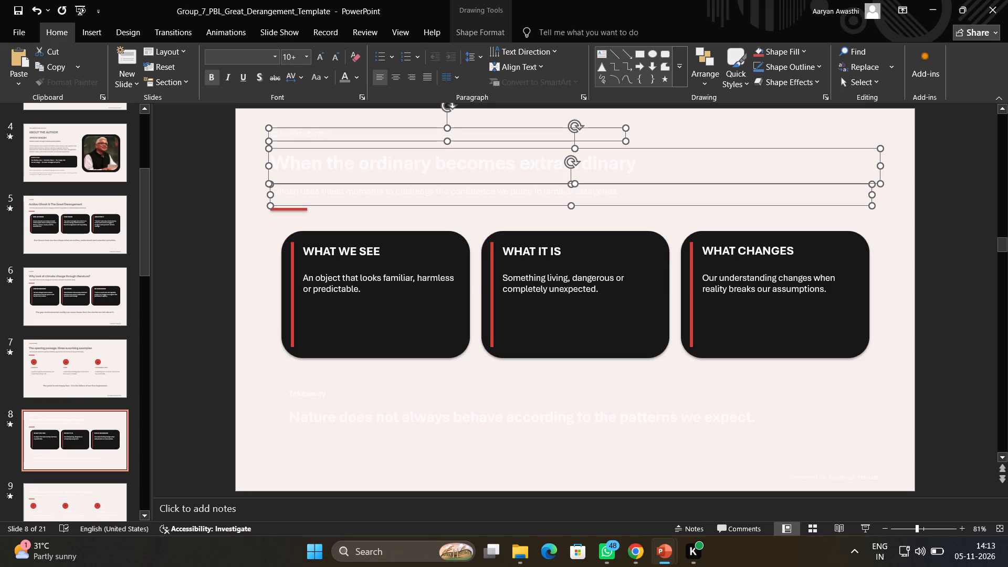
pyautogui.keyDown('ctrl'); pyautogui.click(321, 387); pyautogui.keyUp('ctrl')
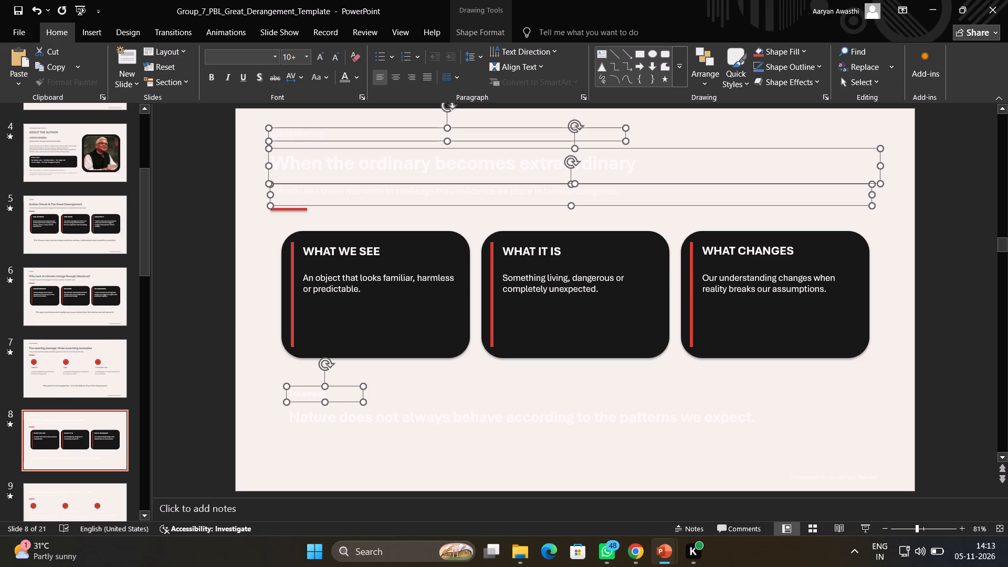
pyautogui.keyDown('ctrl'); pyautogui.click(344, 418); pyautogui.keyUp('ctrl')
pyautogui.keyDown('ctrl'); pyautogui.click(827, 481); pyautogui.keyUp('ctrl')
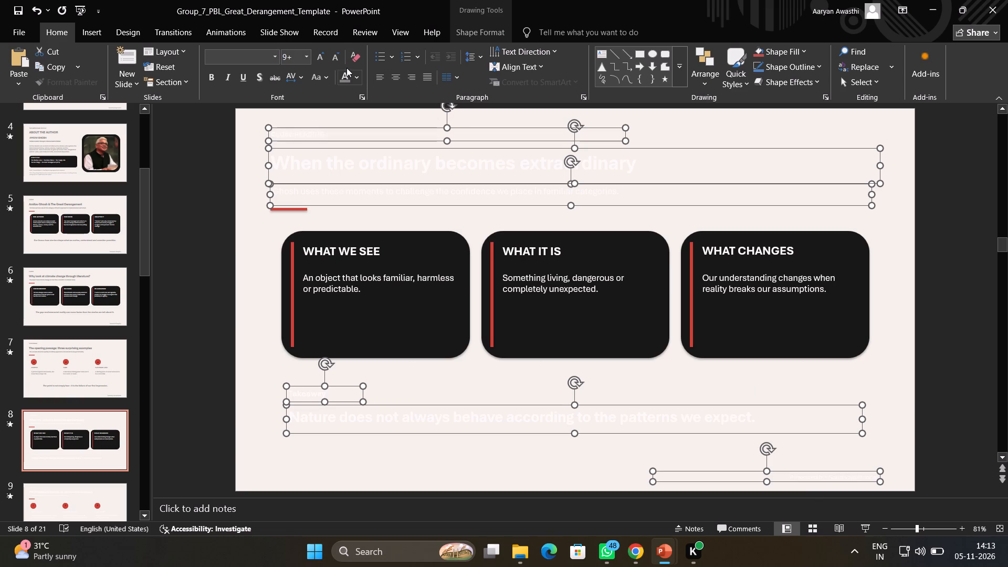
pyautogui.click(339, 79)
pyautogui.click(207, 339)
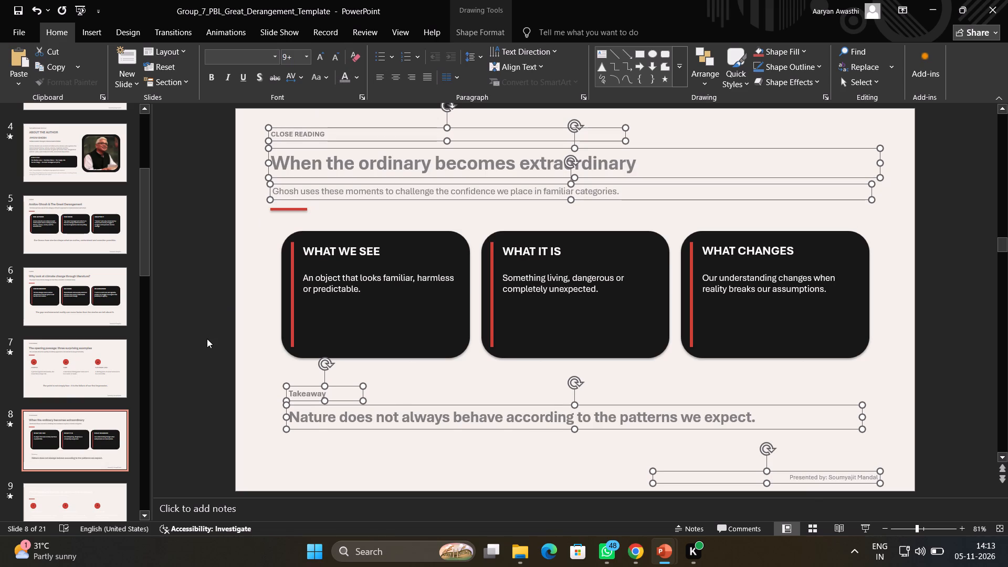
# Recolour slide 9's section label, title, subtitle, three numbered headings with their descriptions, and the "Connection" sentence grey.
pyautogui.scroll(-1, 90, 429)
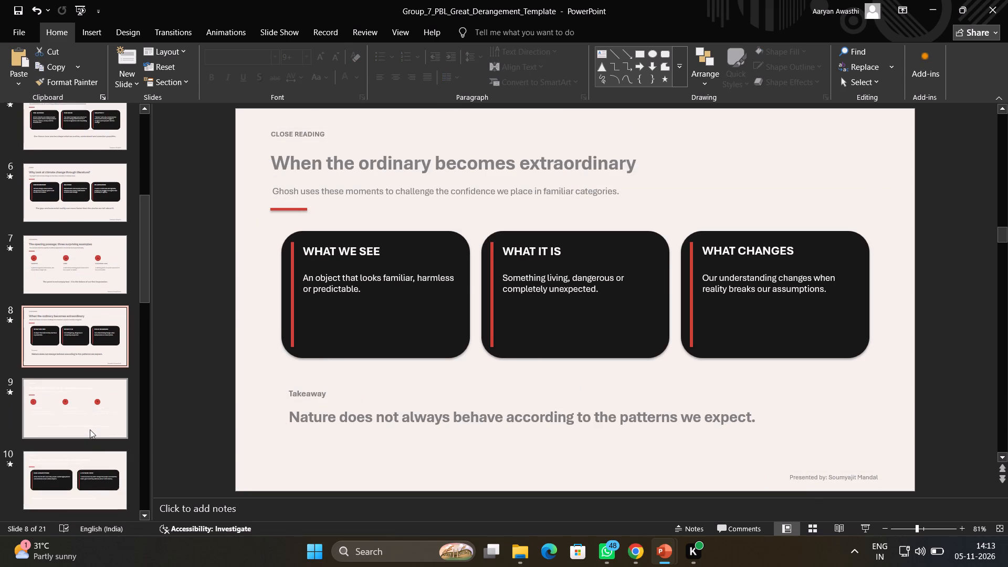
pyautogui.scroll(-1, 90, 429)
pyautogui.click(102, 369)
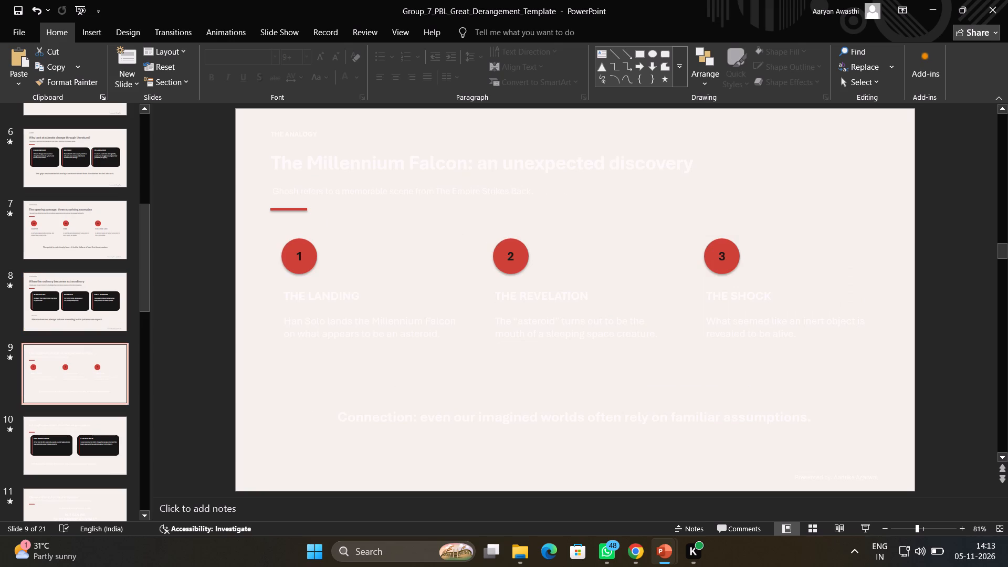
pyautogui.click(310, 141)
pyautogui.keyDown('ctrl'); pyautogui.click(314, 157); pyautogui.keyUp('ctrl')
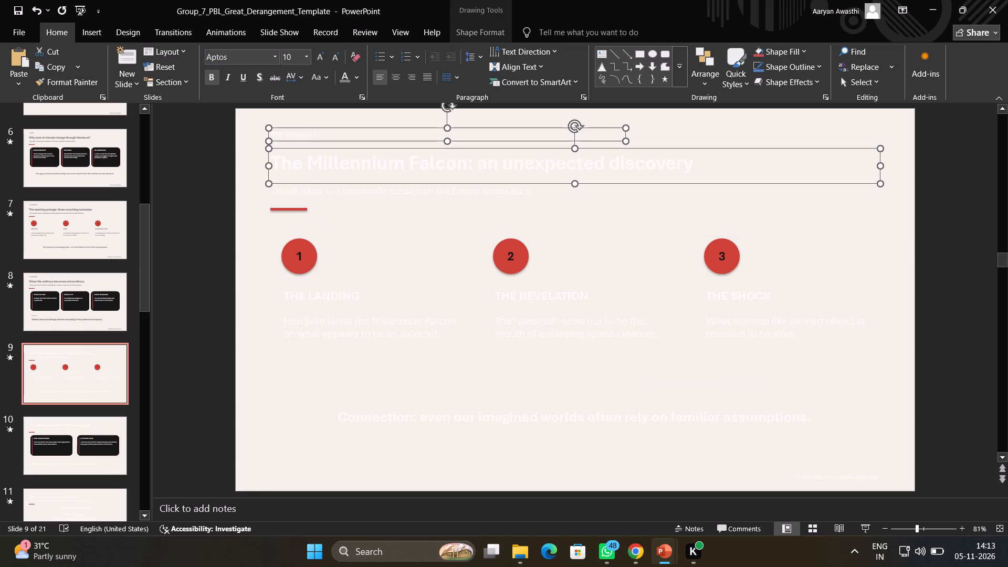
pyautogui.keyDown('ctrl'); pyautogui.click(322, 193); pyautogui.keyUp('ctrl')
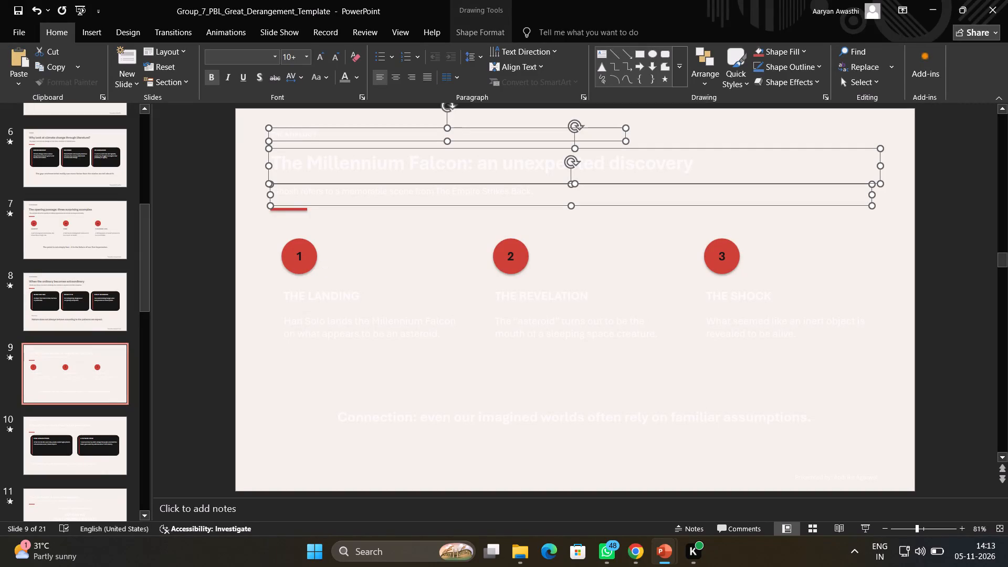
pyautogui.keyDown('ctrl'); pyautogui.click(328, 298); pyautogui.keyUp('ctrl')
pyautogui.keyDown('ctrl'); pyautogui.click(329, 310); pyautogui.keyUp('ctrl')
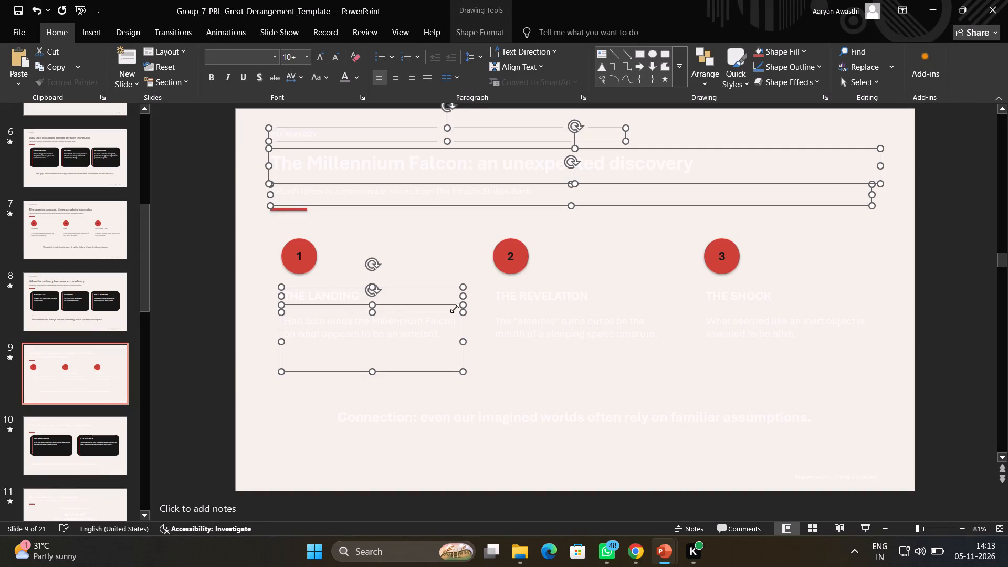
pyautogui.keyDown('ctrl'); pyautogui.click(524, 298); pyautogui.keyUp('ctrl')
pyautogui.keyDown('ctrl'); pyautogui.click(529, 323); pyautogui.keyUp('ctrl')
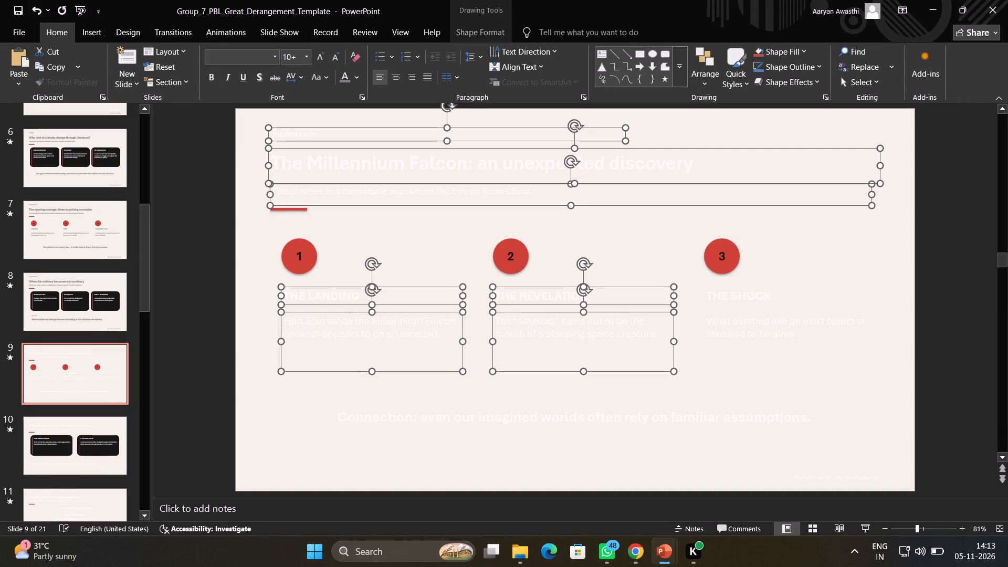
pyautogui.keyDown('ctrl'); pyautogui.click(738, 295); pyautogui.keyUp('ctrl')
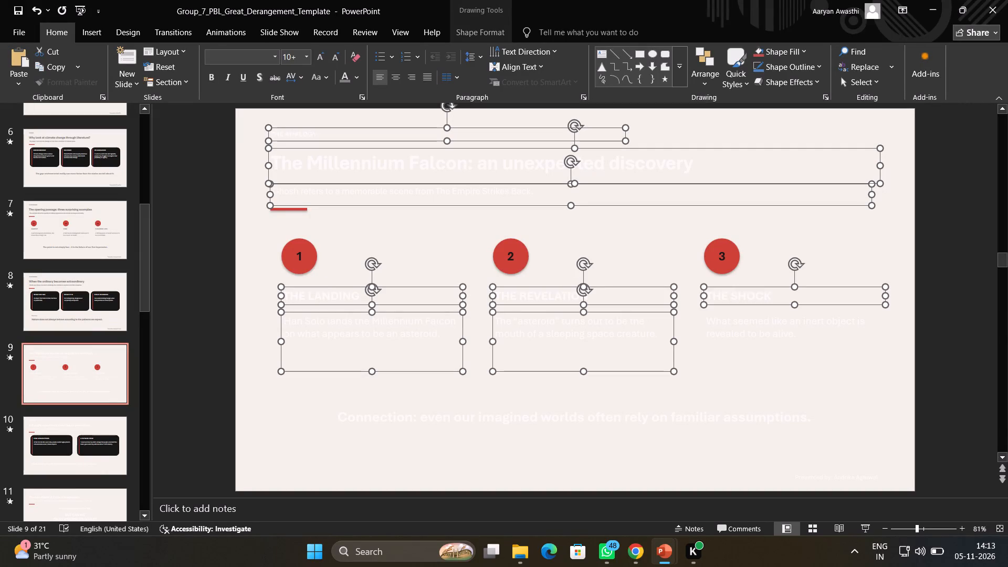
pyautogui.keyDown('ctrl'); pyautogui.click(738, 322); pyautogui.keyUp('ctrl')
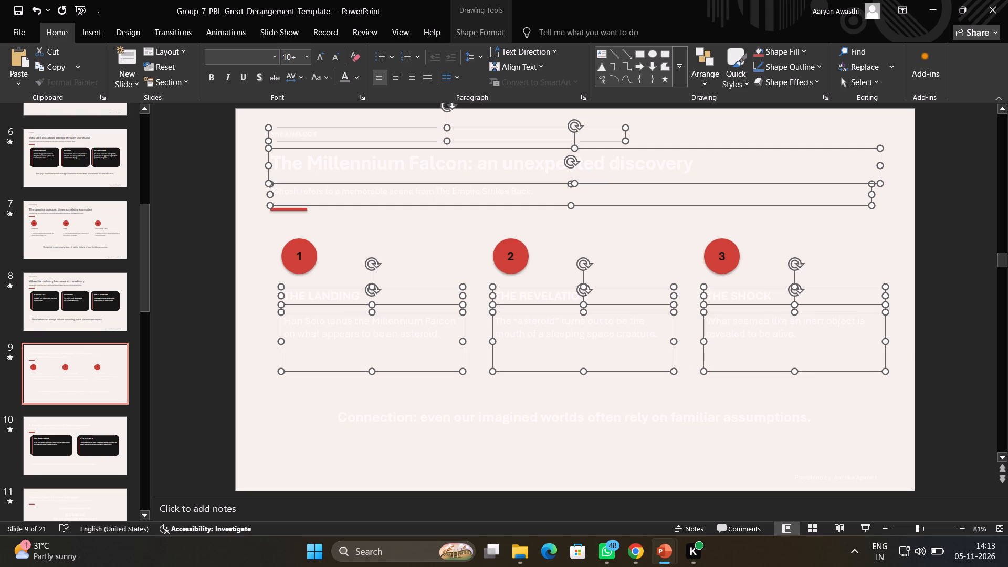
pyautogui.keyDown('ctrl'); pyautogui.click(646, 420); pyautogui.keyUp('ctrl')
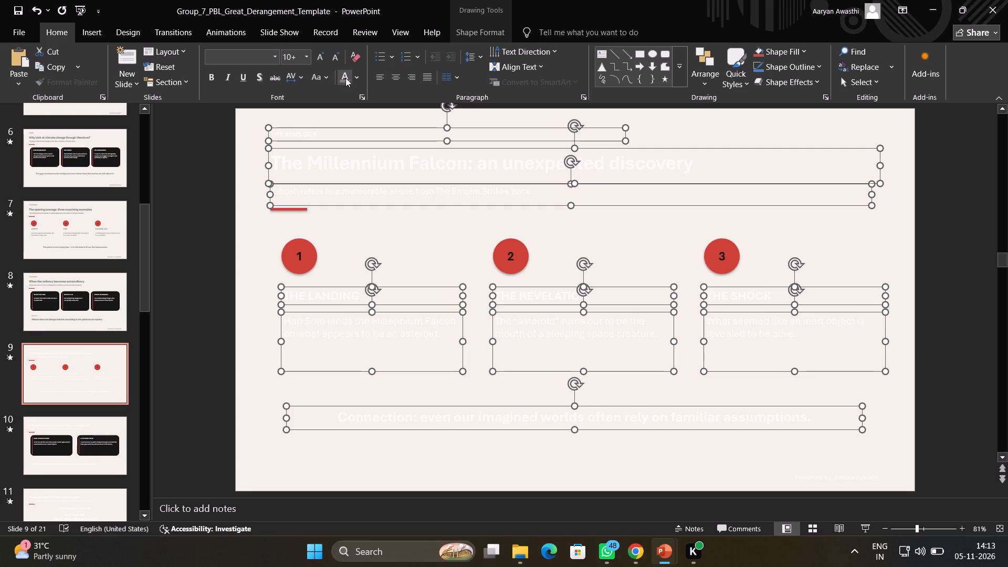
pyautogui.click(345, 78)
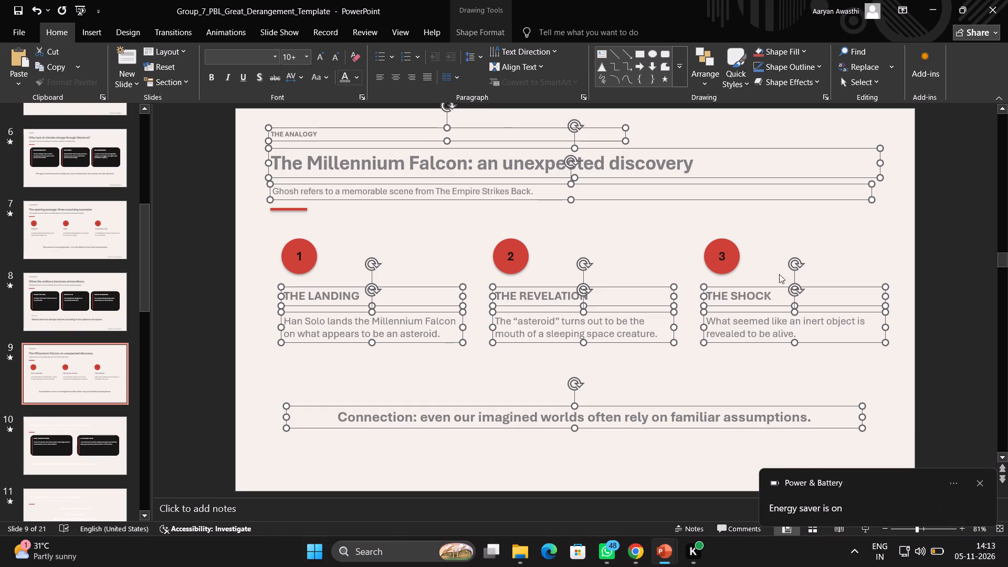
pyautogui.click(985, 481)
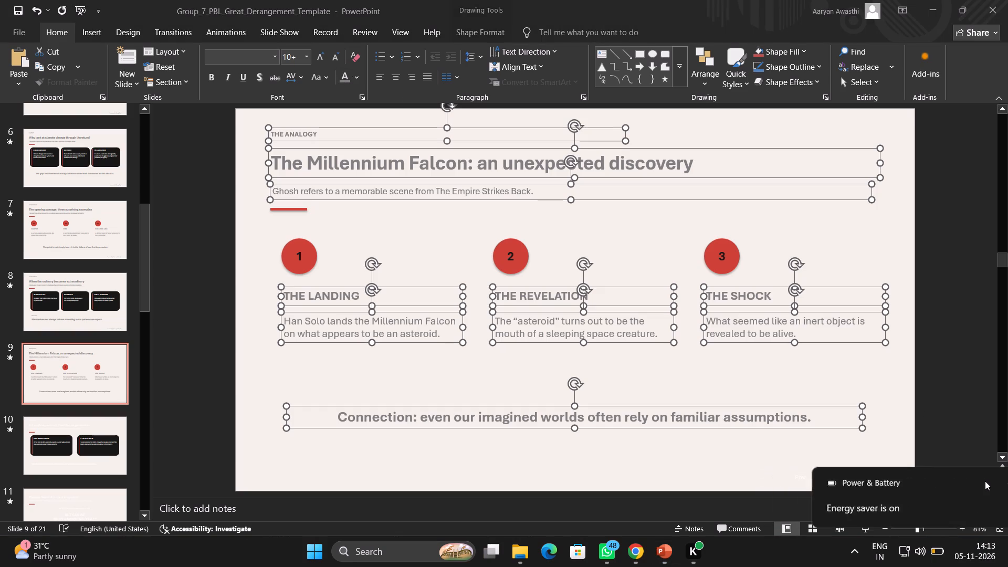
pyautogui.click(967, 462)
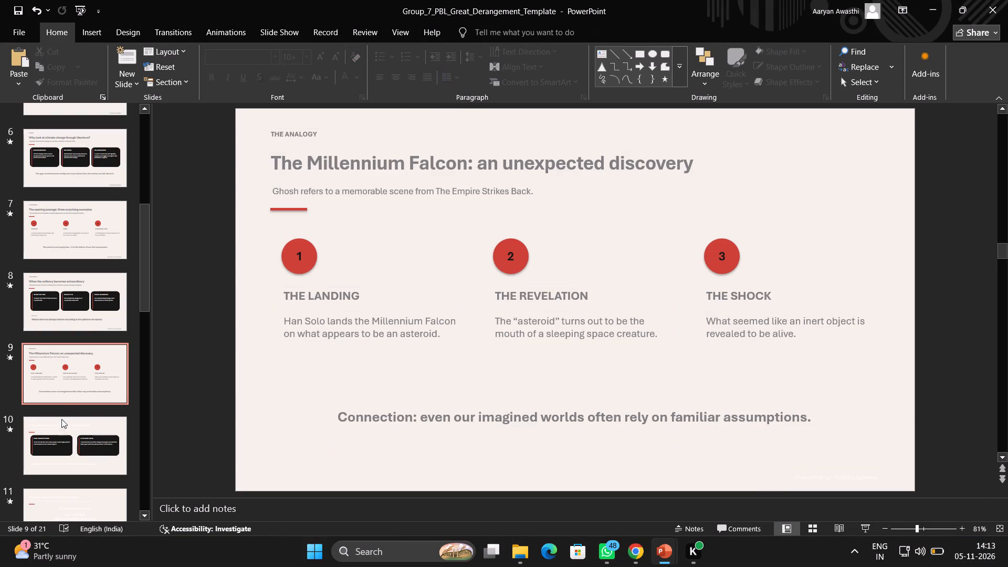
# Recolour slide 10's section label, title, subtitle, "Key idea" label and sentence, and presenter line grey, leaving the black cards out.
pyautogui.click(58, 429)
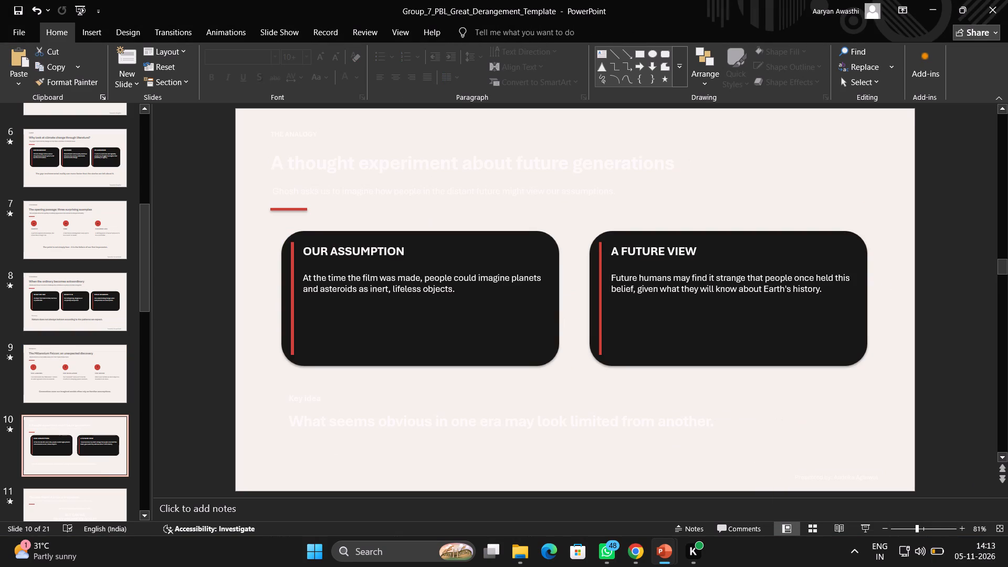
pyautogui.click(319, 133)
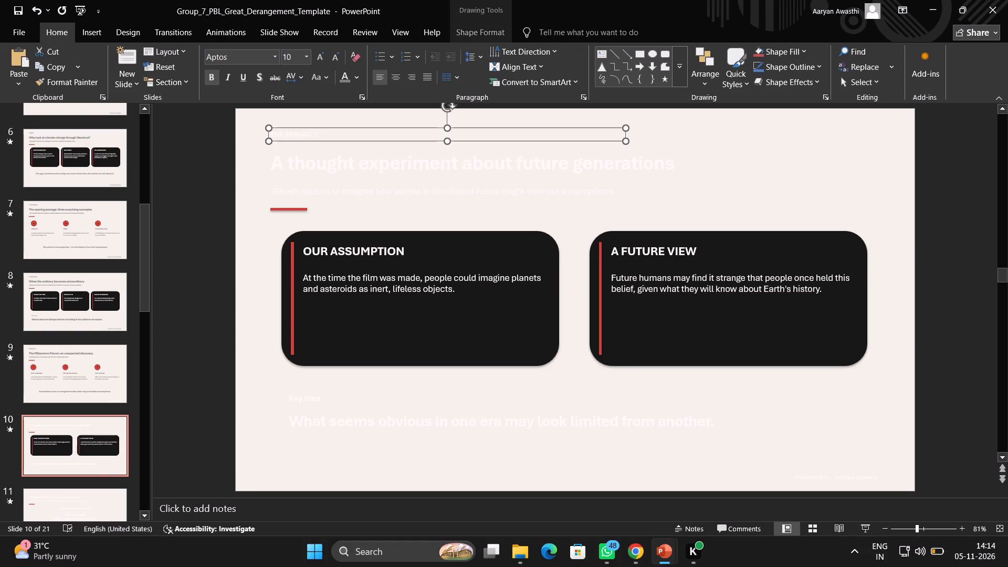
pyautogui.keyDown('ctrl'); pyautogui.click(308, 172); pyautogui.keyUp('ctrl')
pyautogui.keyDown('ctrl'); pyautogui.click(301, 197); pyautogui.keyUp('ctrl')
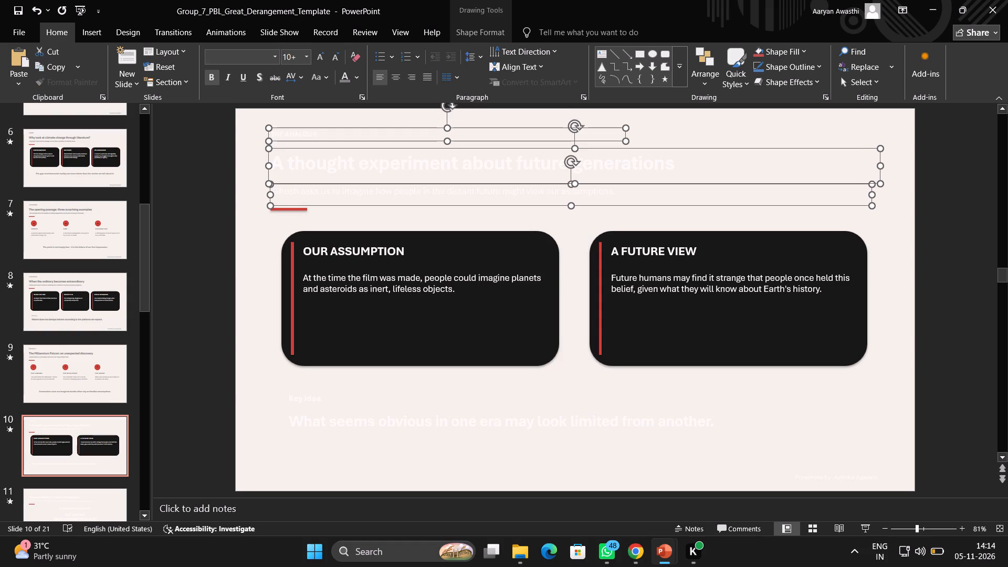
pyautogui.keyDown('ctrl'); pyautogui.click(322, 402); pyautogui.keyUp('ctrl')
pyautogui.keyDown('ctrl'); pyautogui.click(328, 421); pyautogui.keyUp('ctrl')
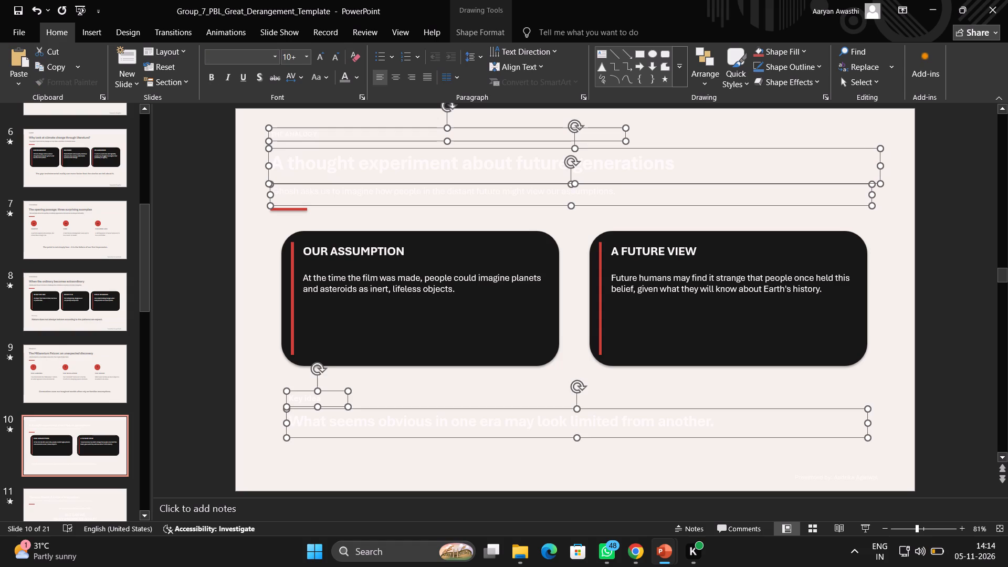
pyautogui.keyDown('ctrl'); pyautogui.click(836, 474); pyautogui.keyUp('ctrl')
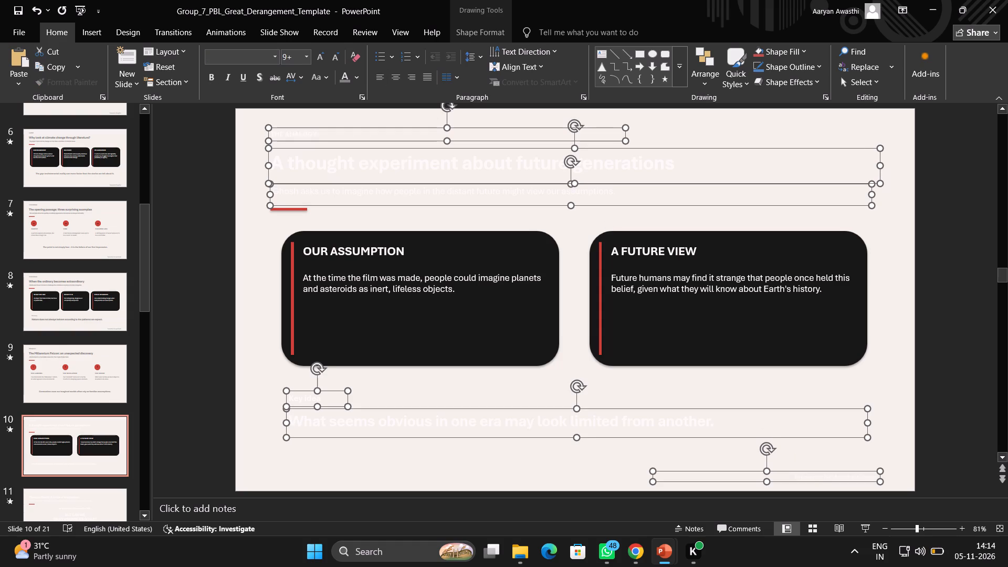
pyautogui.click(348, 79)
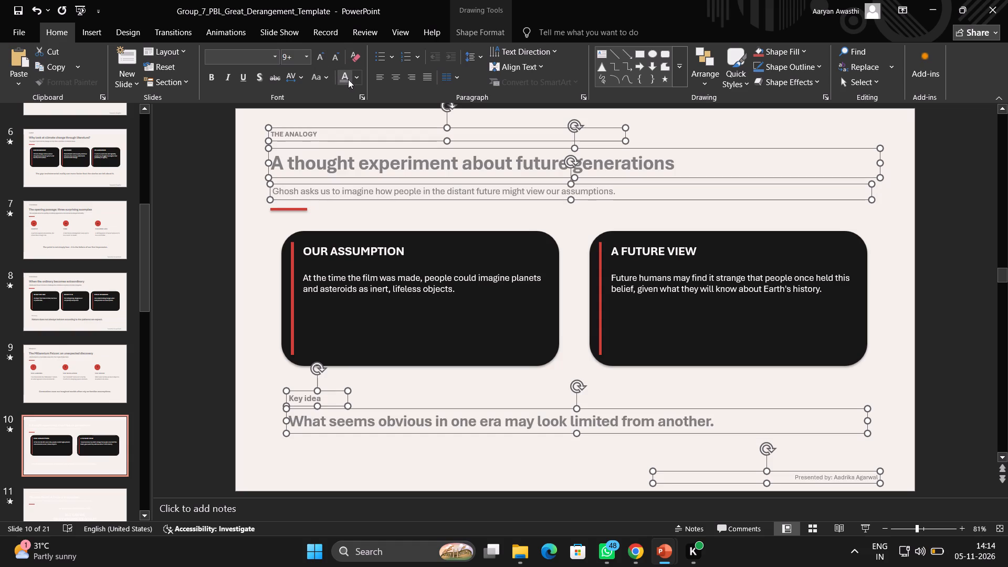
# Recolour slide 11's section label, title, subtitle, climate change statement, large "But can we truly imagine its scale?" question, closing sentence and presenter line grey.
pyautogui.scroll(-1, 109, 422)
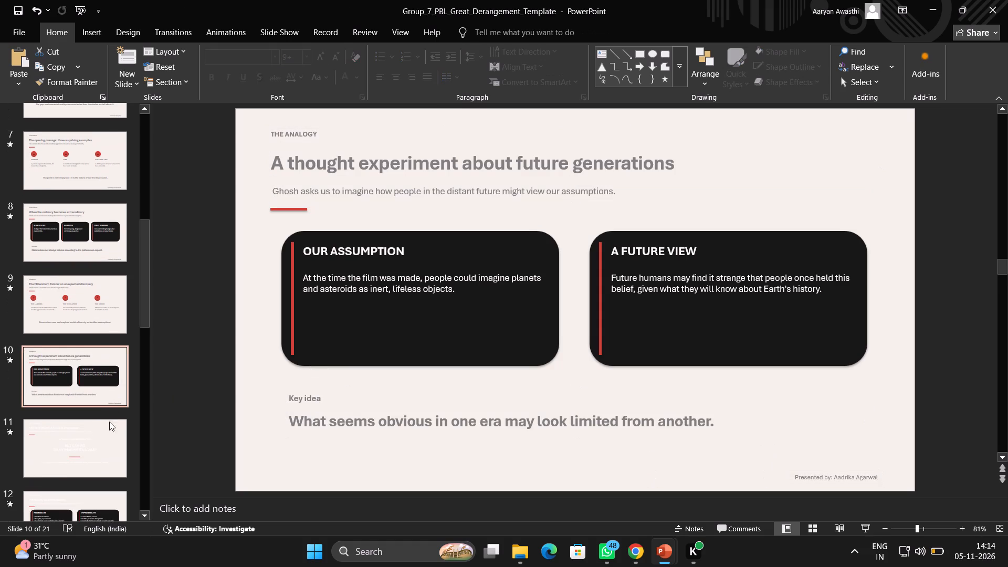
pyautogui.click(72, 437)
pyautogui.click(335, 138)
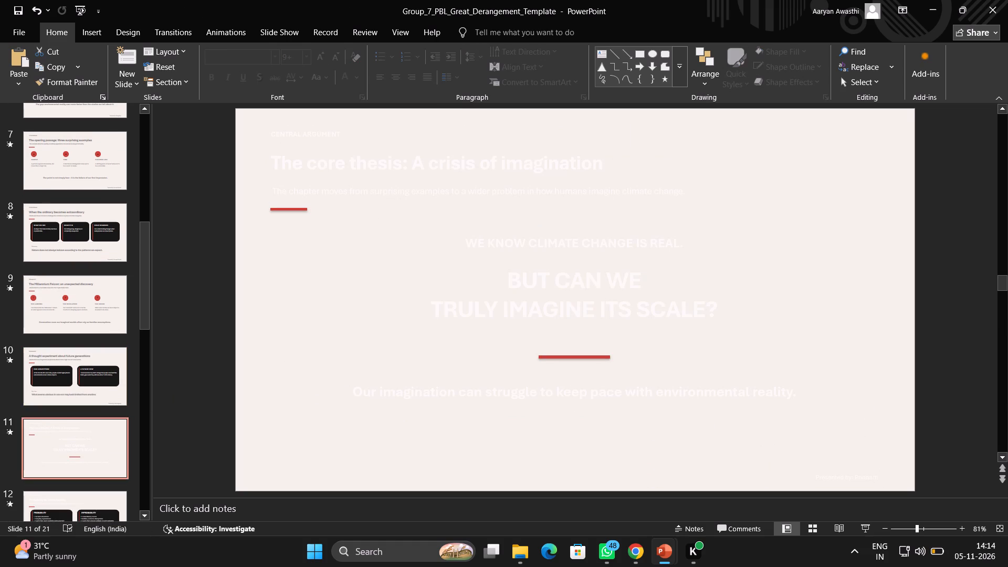
pyautogui.keyDown('ctrl'); pyautogui.moveTo(335, 161); pyautogui.dragTo(325, 175); pyautogui.keyUp('ctrl')
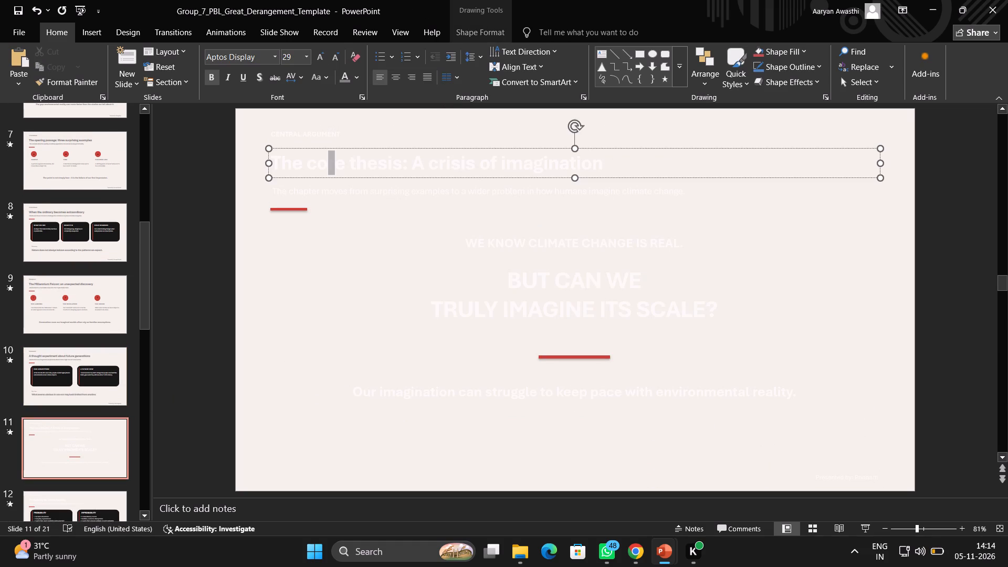
pyautogui.keyDown('ctrl'); pyautogui.moveTo(325, 175); pyautogui.dragTo(324, 138); pyautogui.keyUp('ctrl')
pyautogui.click(324, 138)
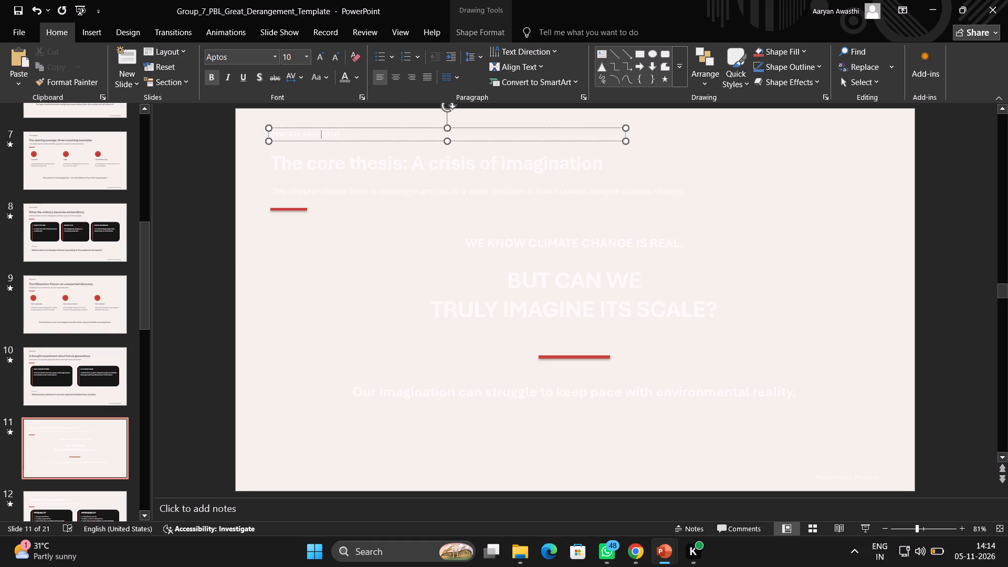
pyautogui.click(332, 142)
pyautogui.keyDown('ctrl'); pyautogui.click(332, 156); pyautogui.keyUp('ctrl')
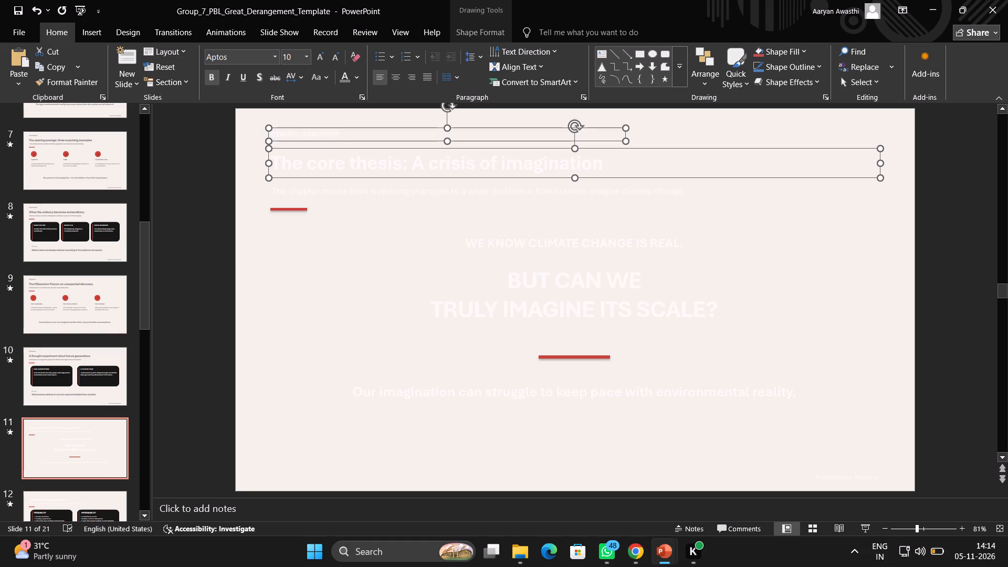
pyautogui.keyDown('ctrl'); pyautogui.click(331, 190); pyautogui.keyUp('ctrl')
pyautogui.keyDown('ctrl'); pyautogui.click(536, 244); pyautogui.keyUp('ctrl')
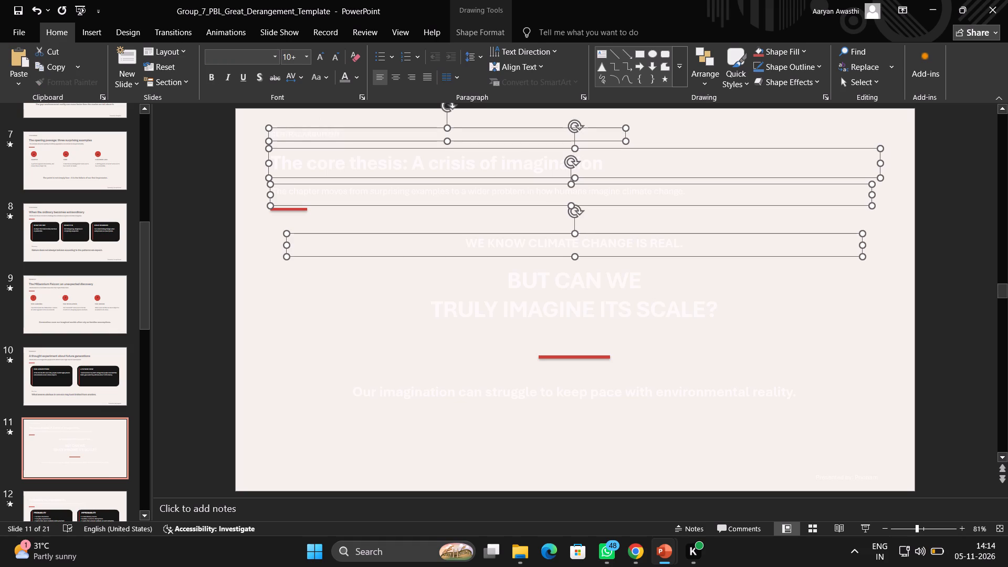
pyautogui.keyDown('ctrl'); pyautogui.click(551, 267); pyautogui.keyUp('ctrl')
pyautogui.keyDown('ctrl'); pyautogui.click(474, 384); pyautogui.keyUp('ctrl')
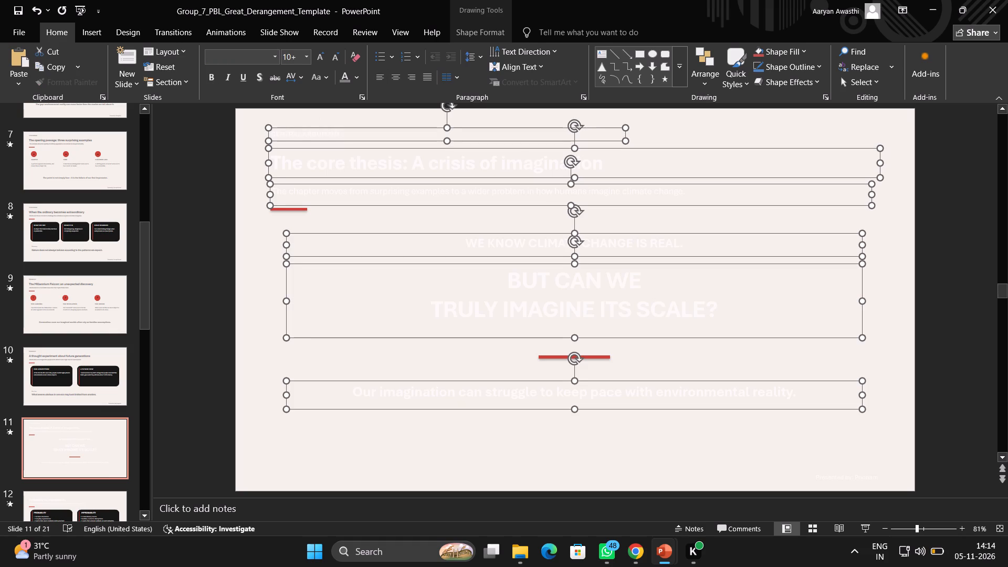
pyautogui.keyDown('ctrl'); pyautogui.click(860, 477); pyautogui.keyUp('ctrl')
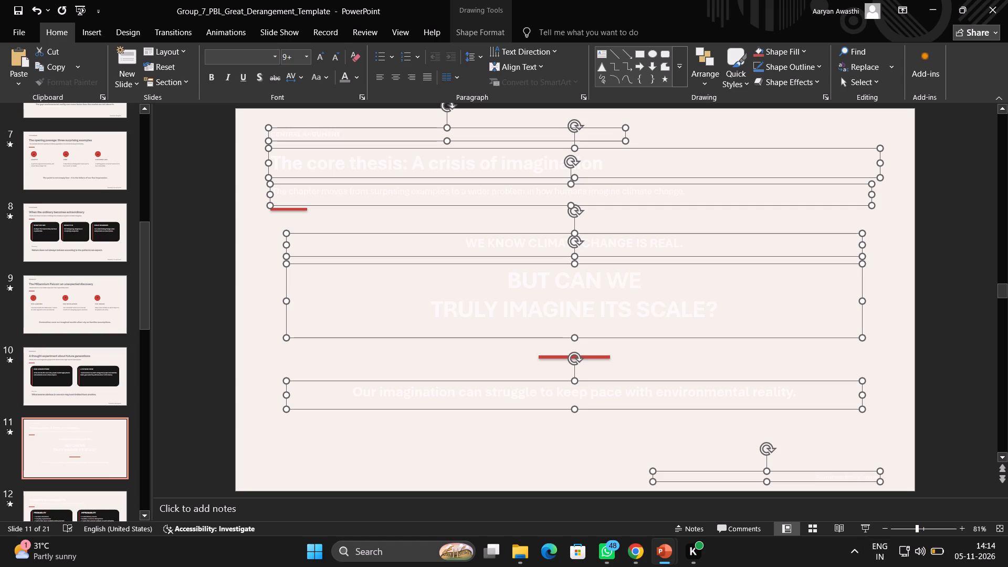
pyautogui.click(344, 75)
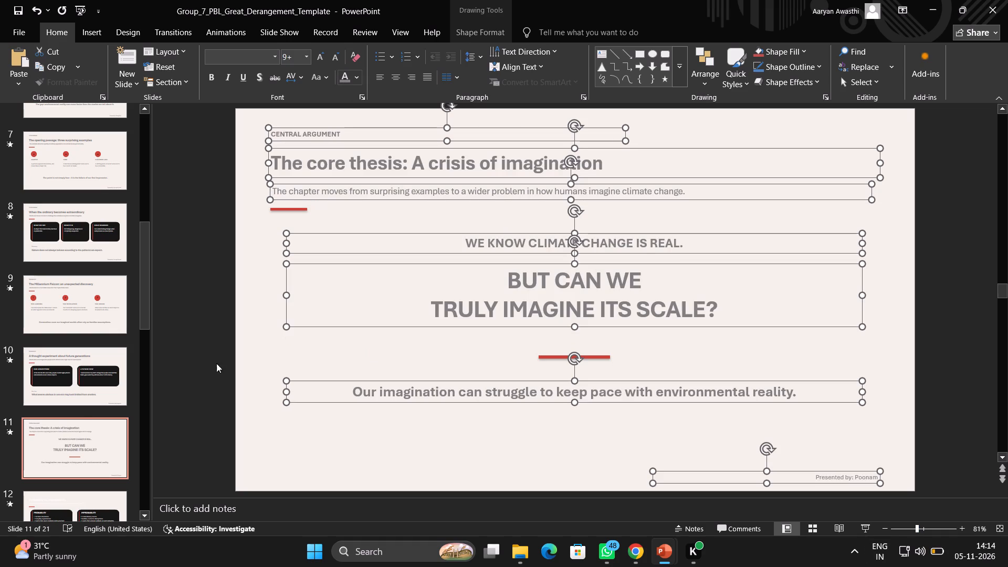
pyautogui.scroll(-1, 80, 411)
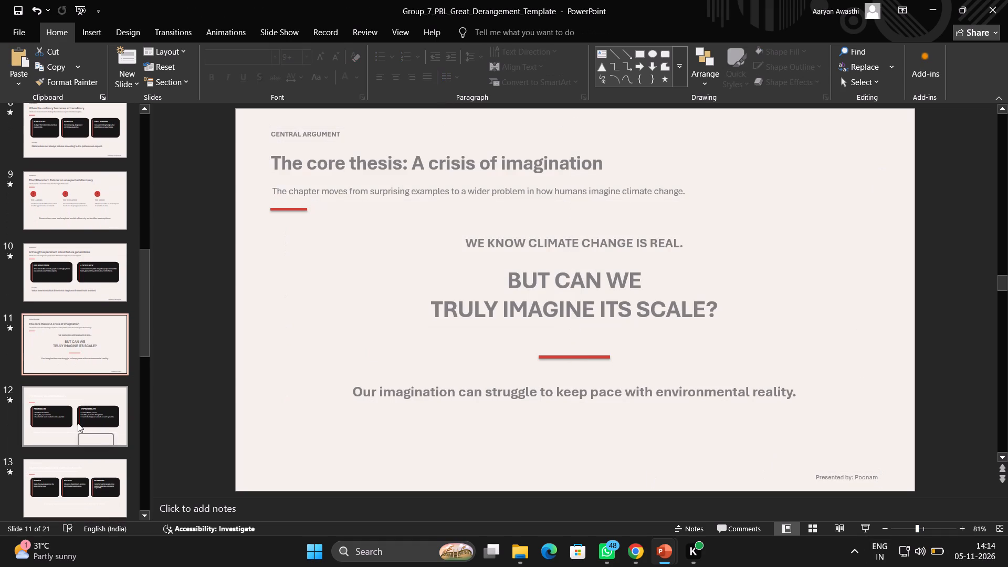
# Recolour slide 12's section label, title, subtitle, "Ghosh's concern" sentence and presenter line grey, leaving the black cards out.
pyautogui.click(78, 423)
pyautogui.click(279, 136)
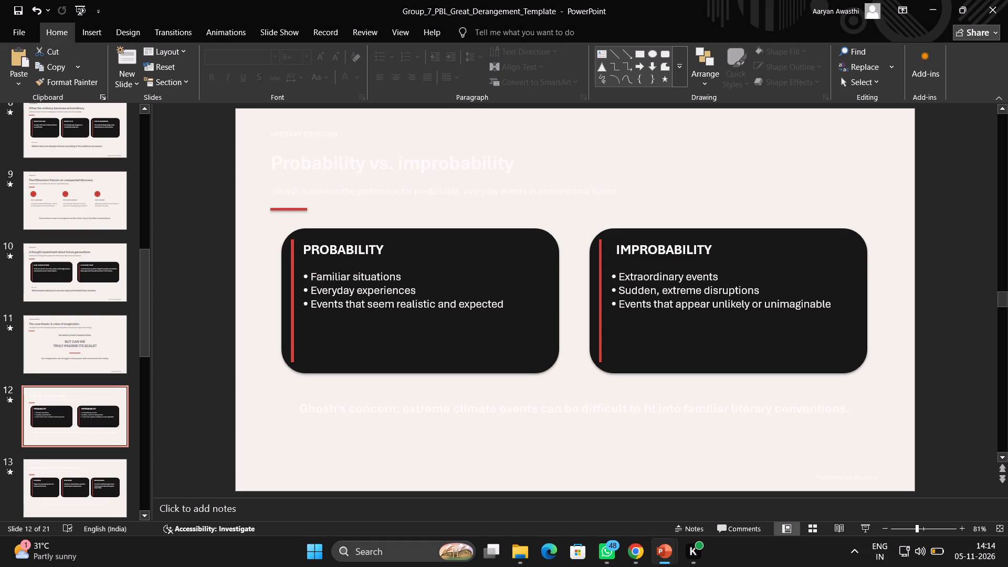
pyautogui.keyDown('ctrl'); pyautogui.click(282, 161); pyautogui.keyUp('ctrl')
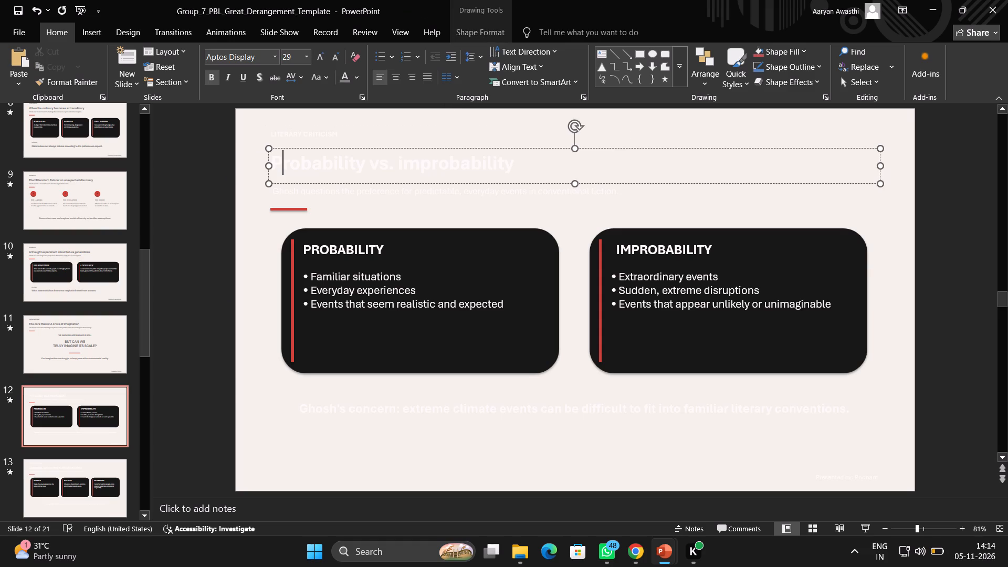
pyautogui.keyDown('ctrl'); pyautogui.click(298, 129); pyautogui.keyUp('ctrl')
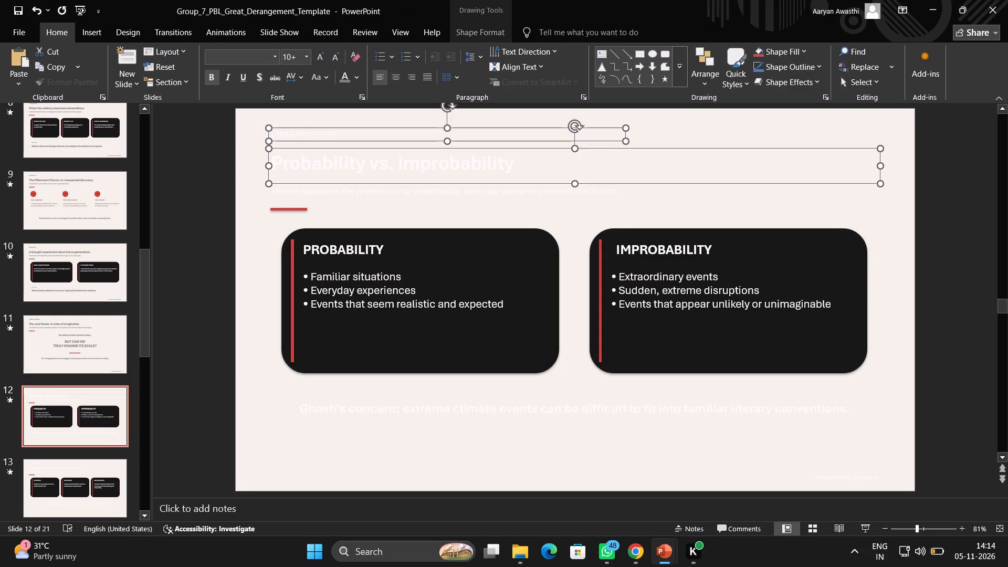
pyautogui.keyDown('ctrl'); pyautogui.click(285, 196); pyautogui.keyUp('ctrl')
pyautogui.keyDown('ctrl'); pyautogui.click(339, 408); pyautogui.keyUp('ctrl')
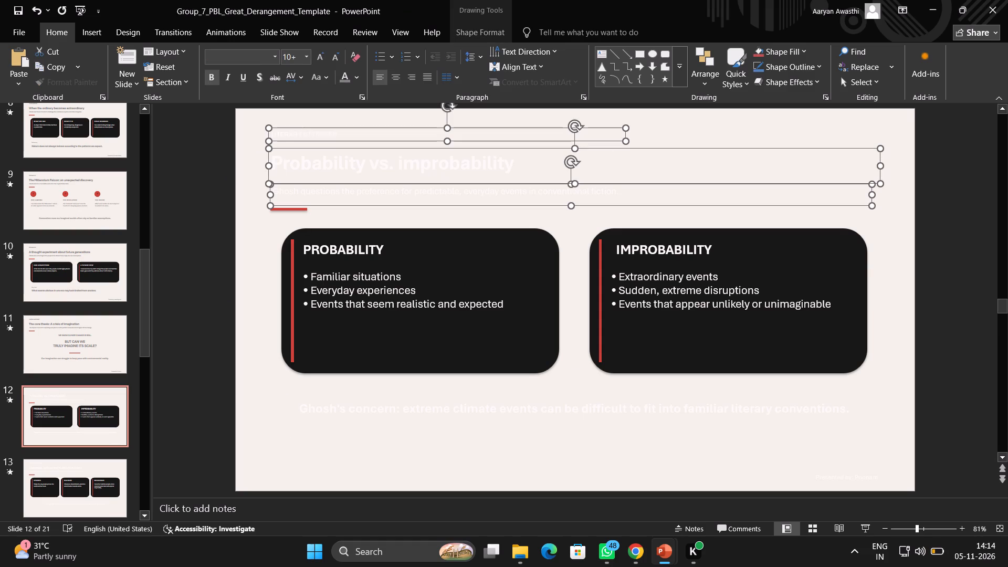
pyautogui.keyDown('ctrl'); pyautogui.click(836, 472); pyautogui.keyUp('ctrl')
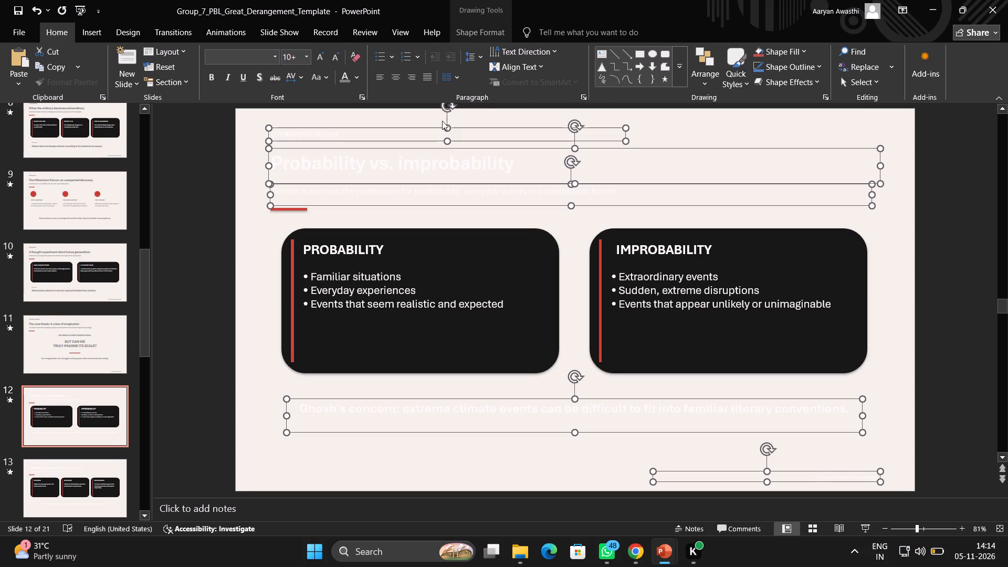
pyautogui.click(338, 77)
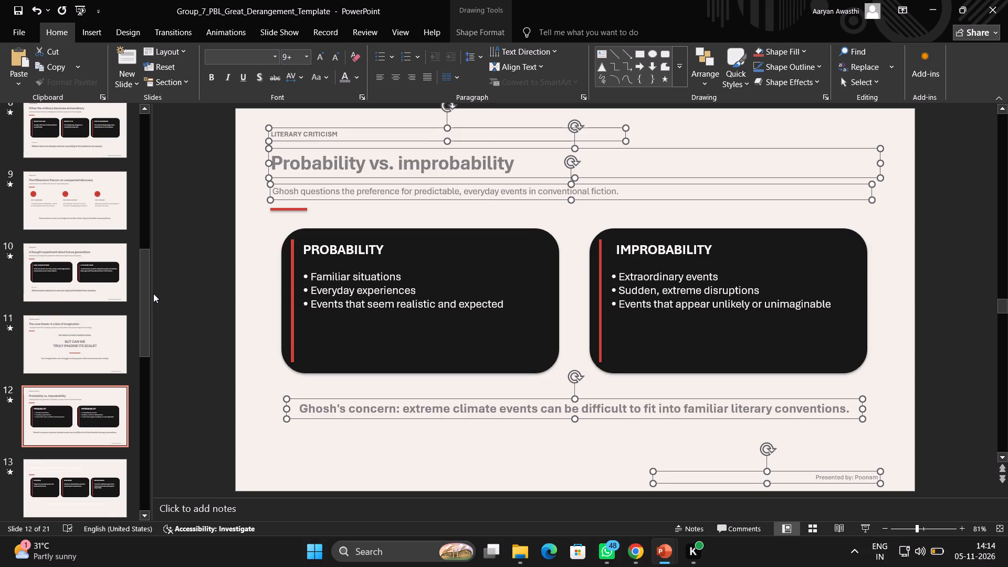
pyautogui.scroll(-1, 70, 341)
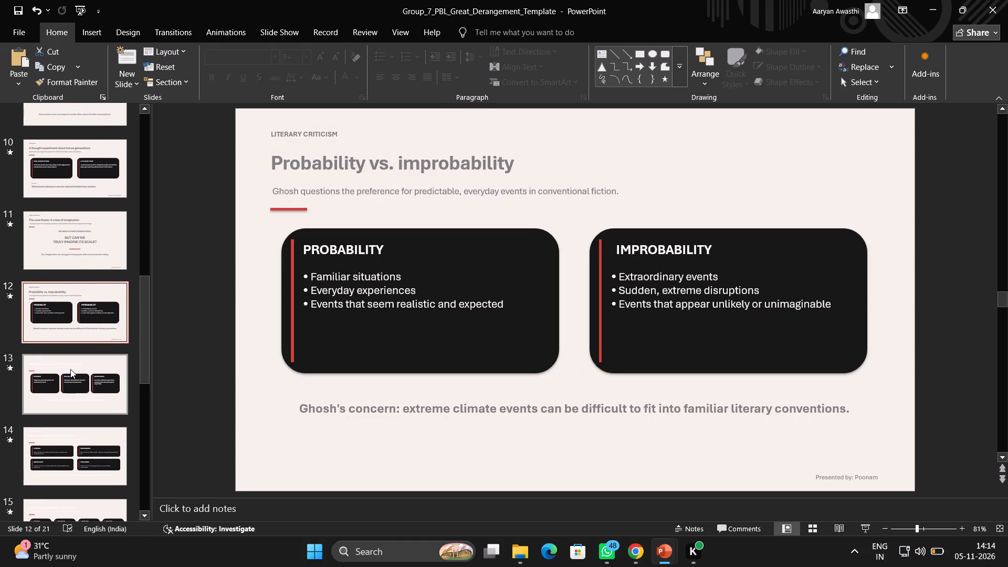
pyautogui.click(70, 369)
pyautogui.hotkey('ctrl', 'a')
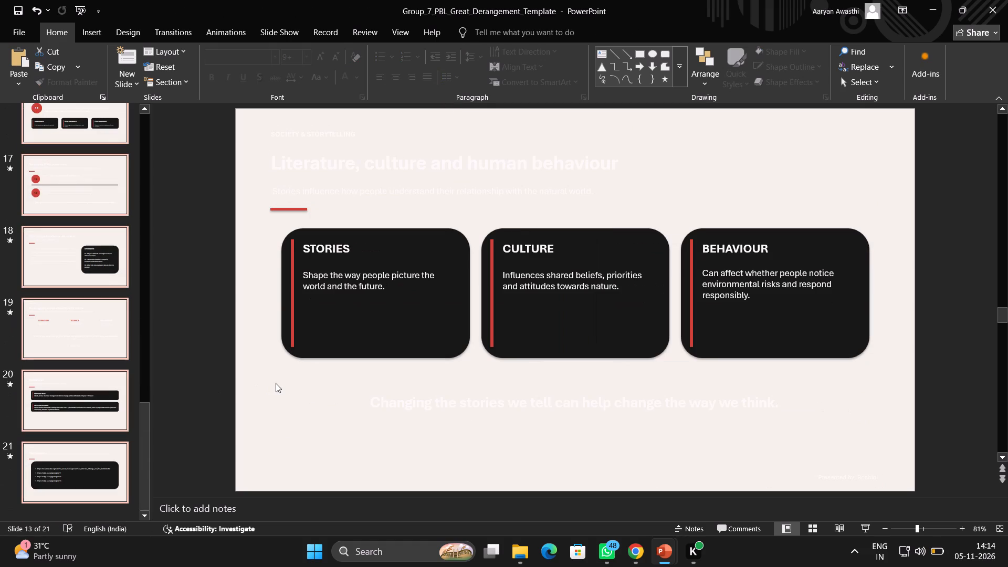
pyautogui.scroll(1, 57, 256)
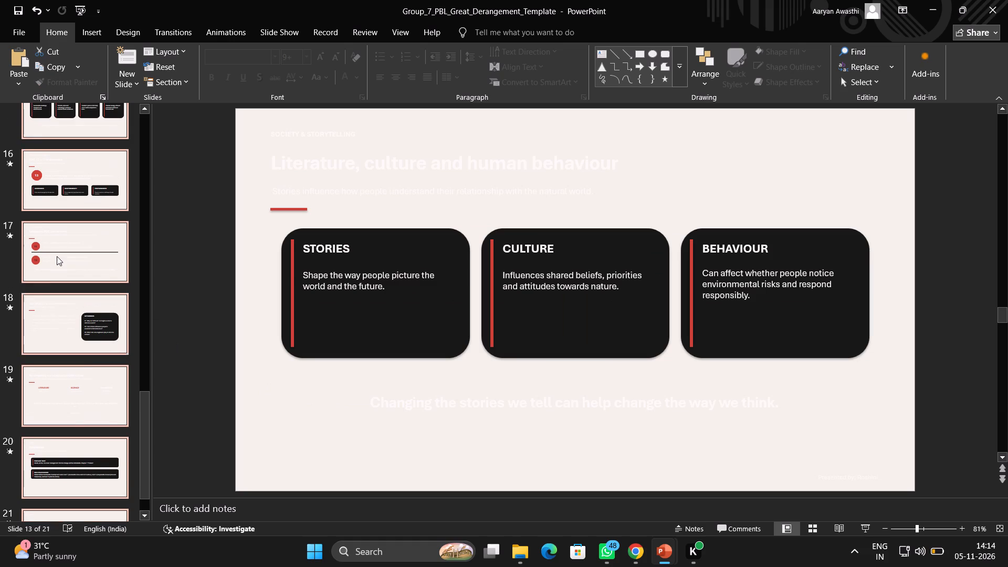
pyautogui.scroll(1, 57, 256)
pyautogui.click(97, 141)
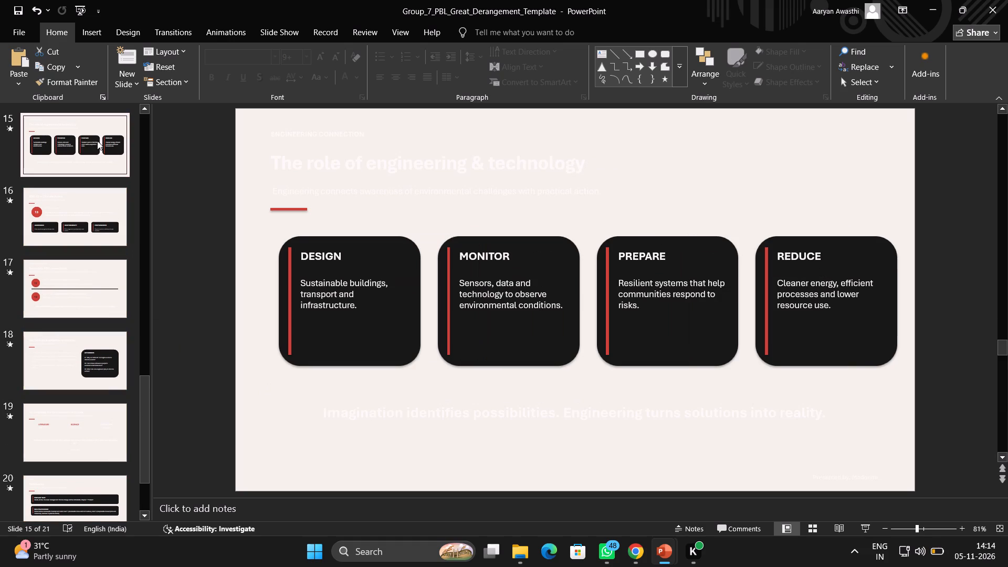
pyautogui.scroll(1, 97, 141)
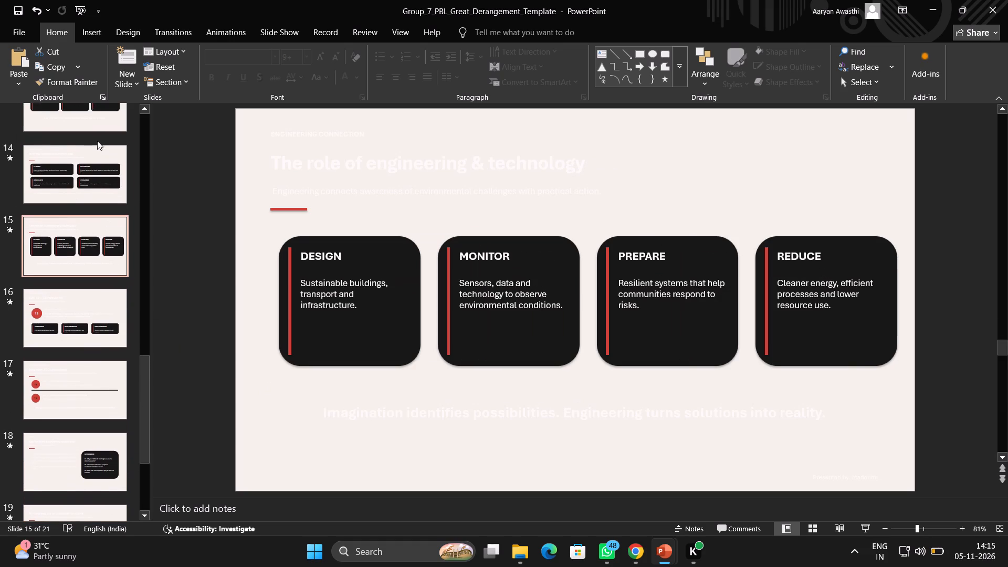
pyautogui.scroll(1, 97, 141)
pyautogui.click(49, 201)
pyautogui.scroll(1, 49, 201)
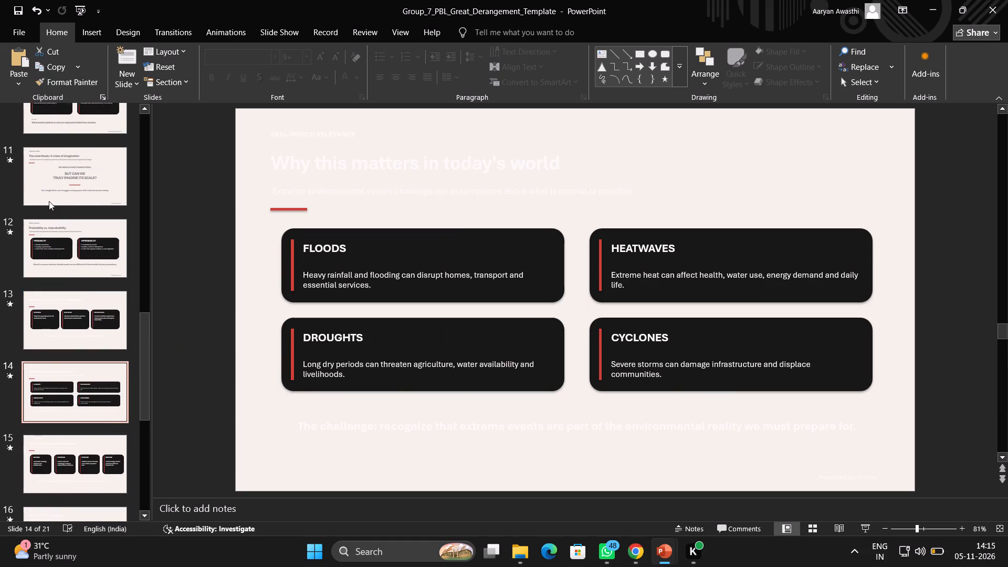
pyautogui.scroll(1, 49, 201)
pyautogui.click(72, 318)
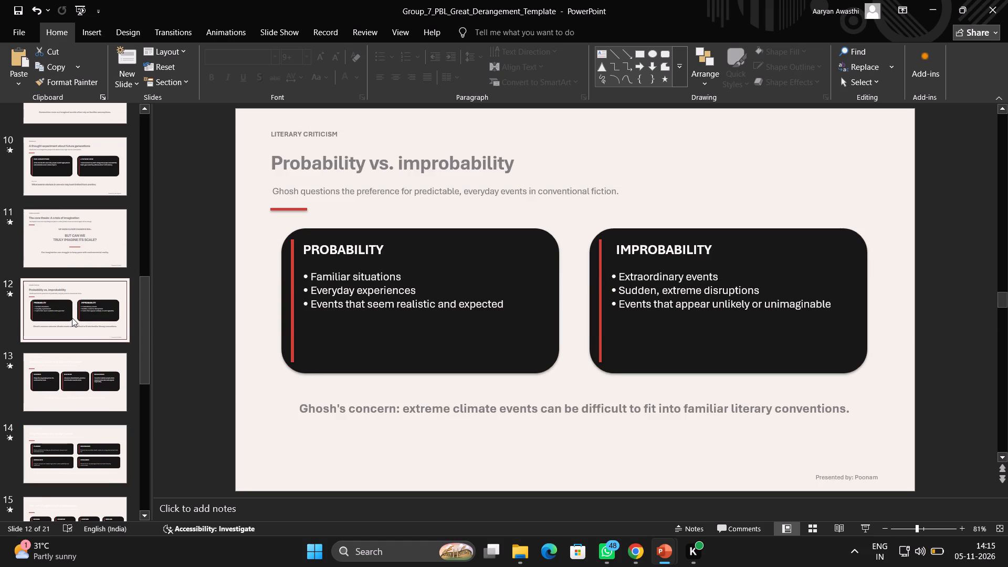
# Recolour slide 13's section label, title, subtitle, closing sentence and presenter line grey, leaving the text in the three black cards out.
pyautogui.press('Down')
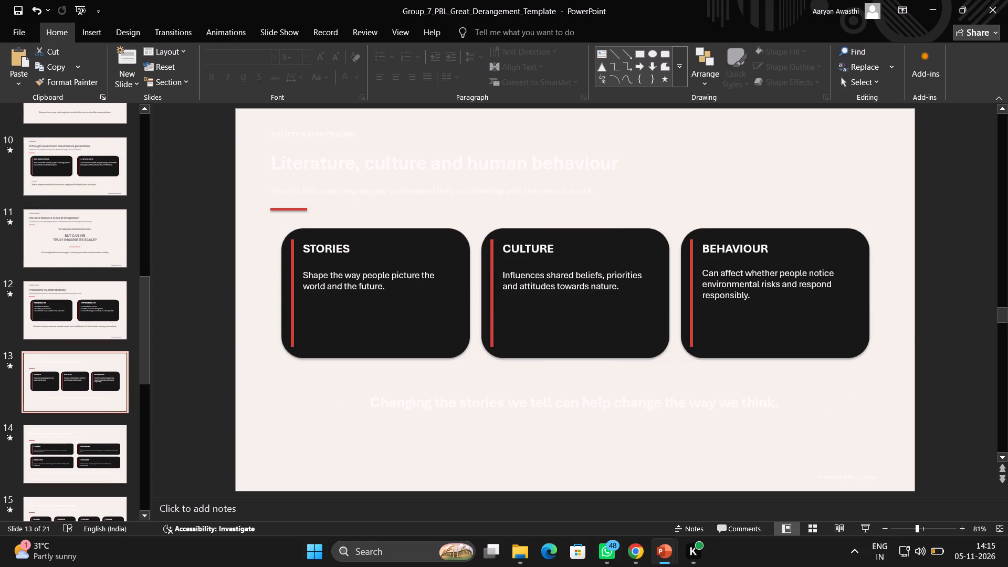
pyautogui.click(585, 219)
pyautogui.hotkey('ctrl', 'a')
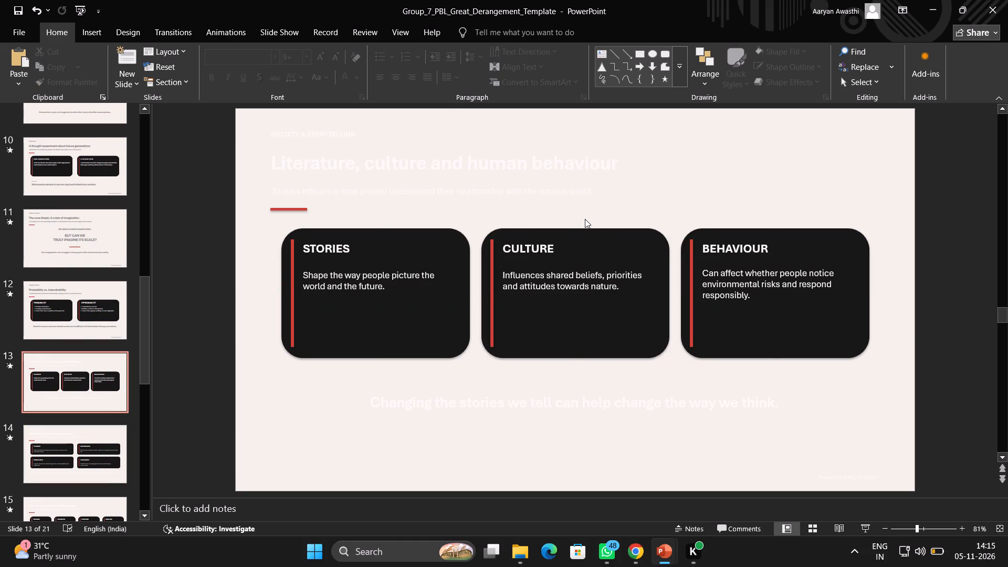
pyautogui.keyDown('ctrl'); pyautogui.click(418, 248); pyautogui.keyUp('ctrl')
pyautogui.keyDown('ctrl'); pyautogui.click(418, 304); pyautogui.keyUp('ctrl')
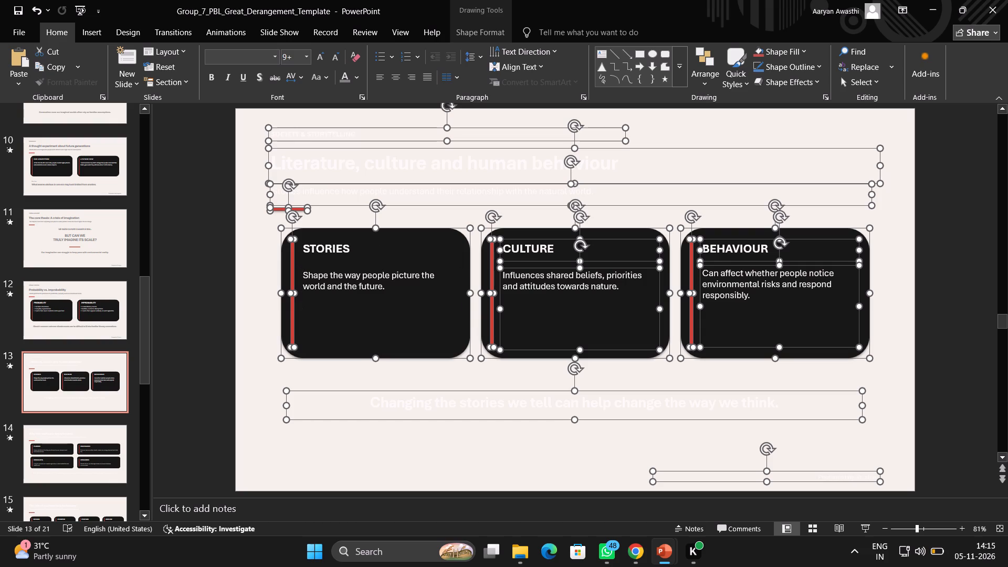
pyautogui.keyDown('ctrl'); pyautogui.click(545, 247); pyautogui.keyUp('ctrl')
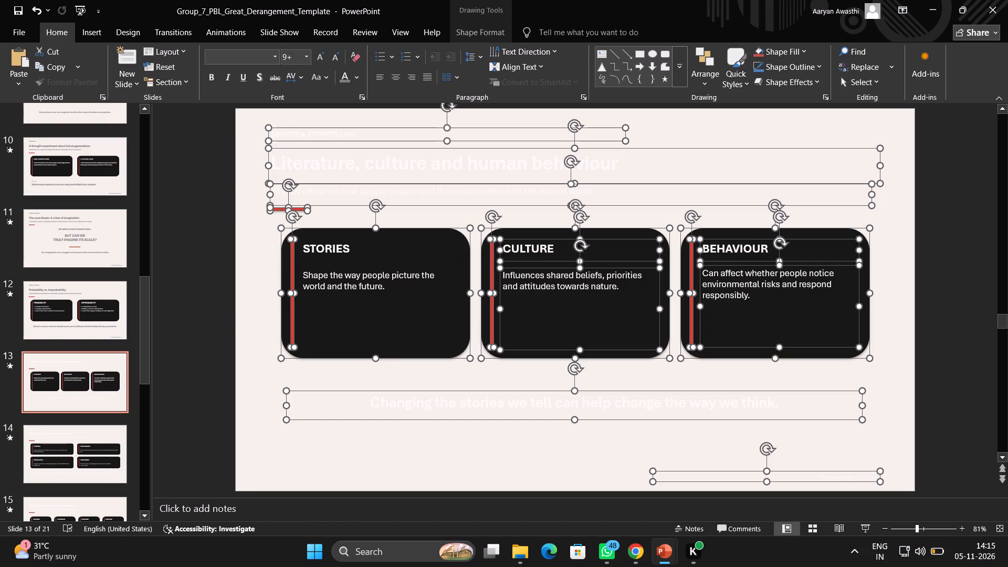
pyautogui.keyDown('ctrl'); pyautogui.click(615, 248); pyautogui.keyUp('ctrl')
pyautogui.keyDown('ctrl'); pyautogui.click(597, 307); pyautogui.keyUp('ctrl')
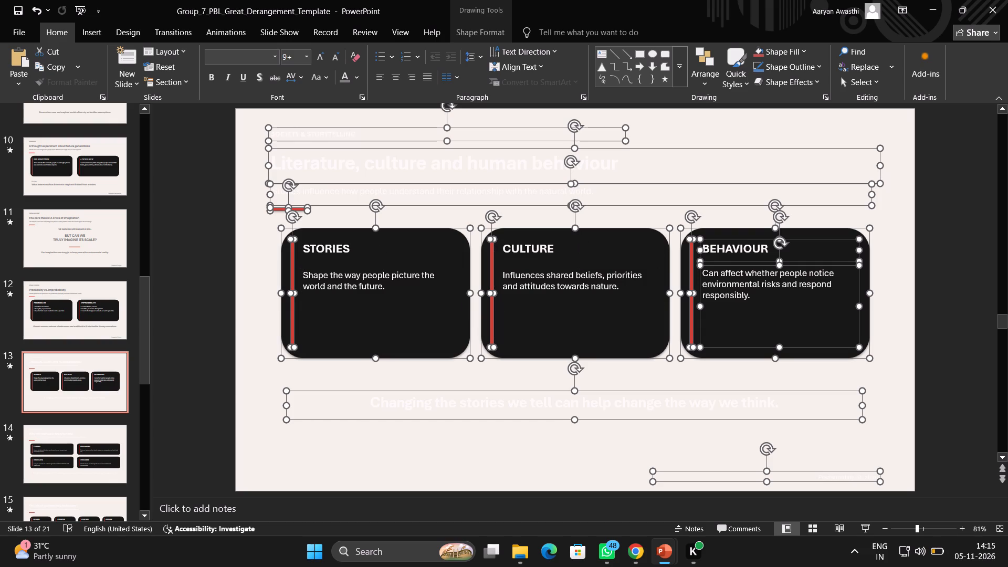
pyautogui.keyDown('ctrl'); pyautogui.click(797, 247); pyautogui.keyUp('ctrl')
pyautogui.keyDown('ctrl'); pyautogui.click(788, 306); pyautogui.keyUp('ctrl')
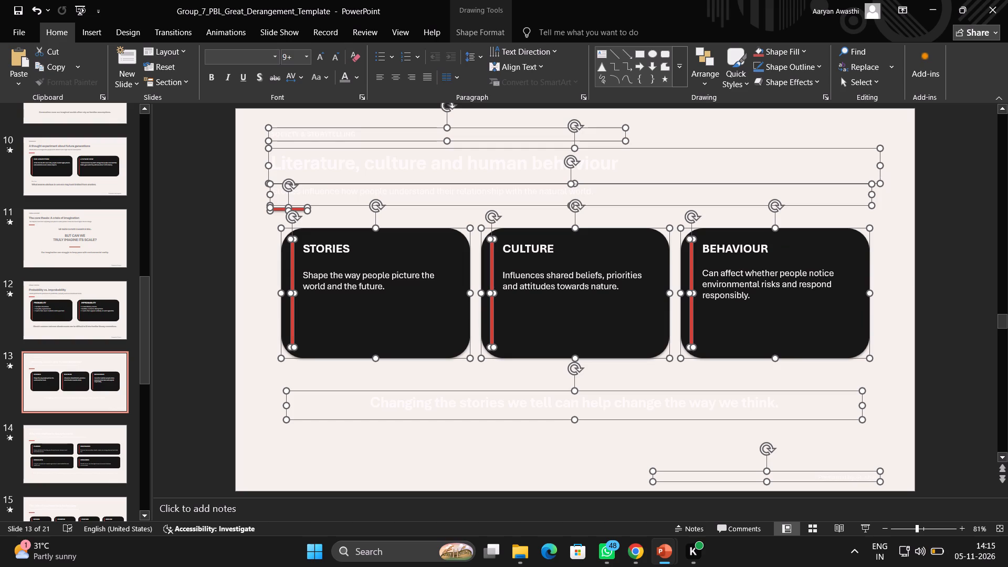
pyautogui.click(340, 76)
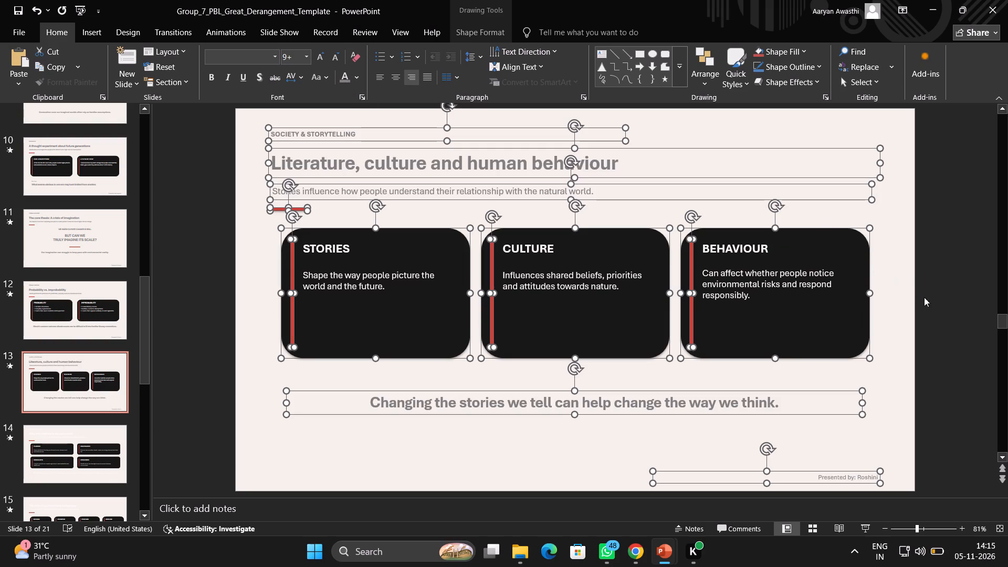
pyautogui.click(963, 317)
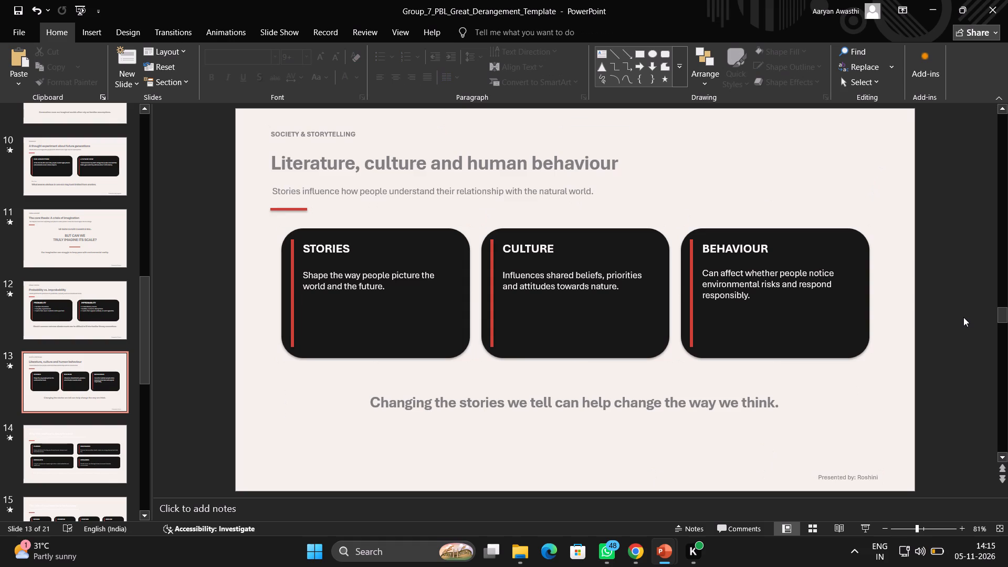
# Recolour slide 14's section label, title, subtitle, "The challenge" sentence and presenter line grey, leaving the text in the four black cards out.
pyautogui.press('Down')
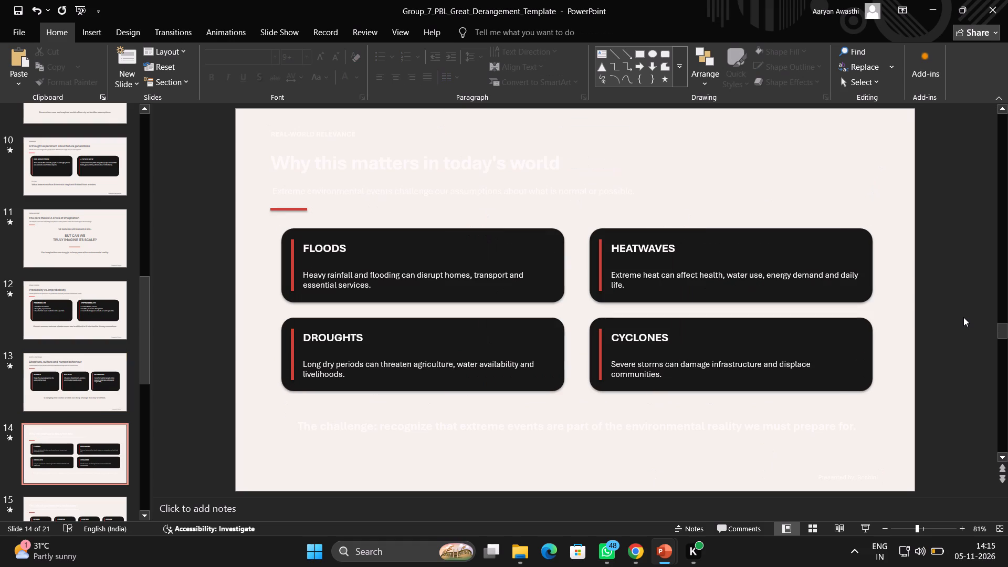
pyautogui.hotkey('ctrl', 'a')
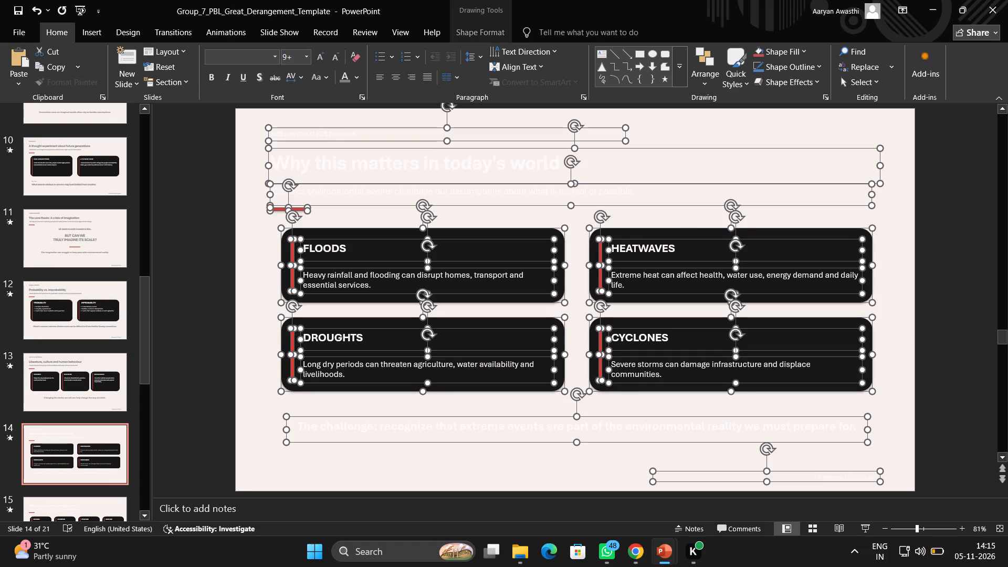
pyautogui.keyDown('ctrl'); pyautogui.click(365, 251); pyautogui.keyUp('ctrl')
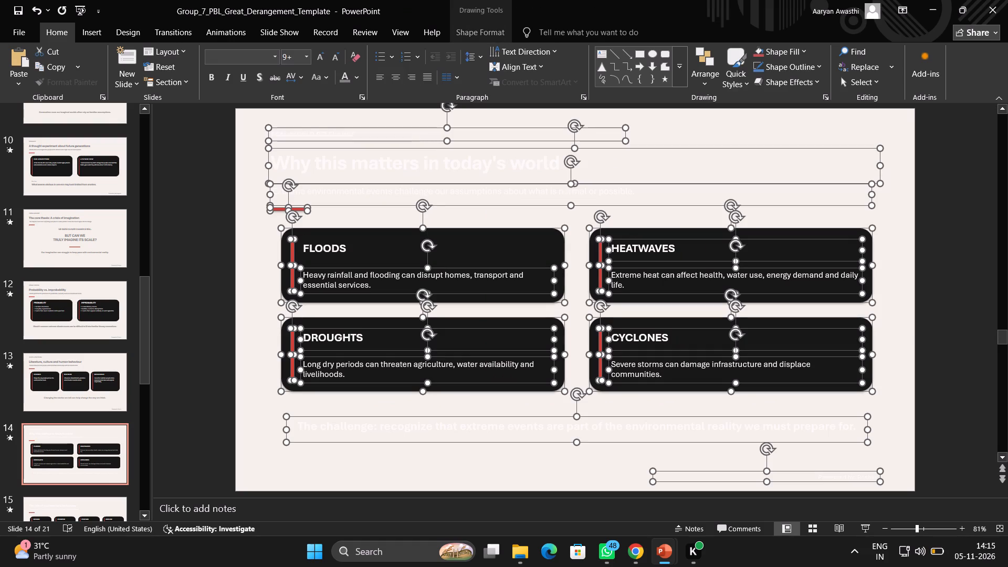
pyautogui.keyDown('ctrl'); pyautogui.click(369, 279); pyautogui.keyUp('ctrl')
pyautogui.keyDown('ctrl'); pyautogui.click(369, 346); pyautogui.keyUp('ctrl')
pyautogui.keyDown('ctrl'); pyautogui.click(365, 369); pyautogui.keyUp('ctrl')
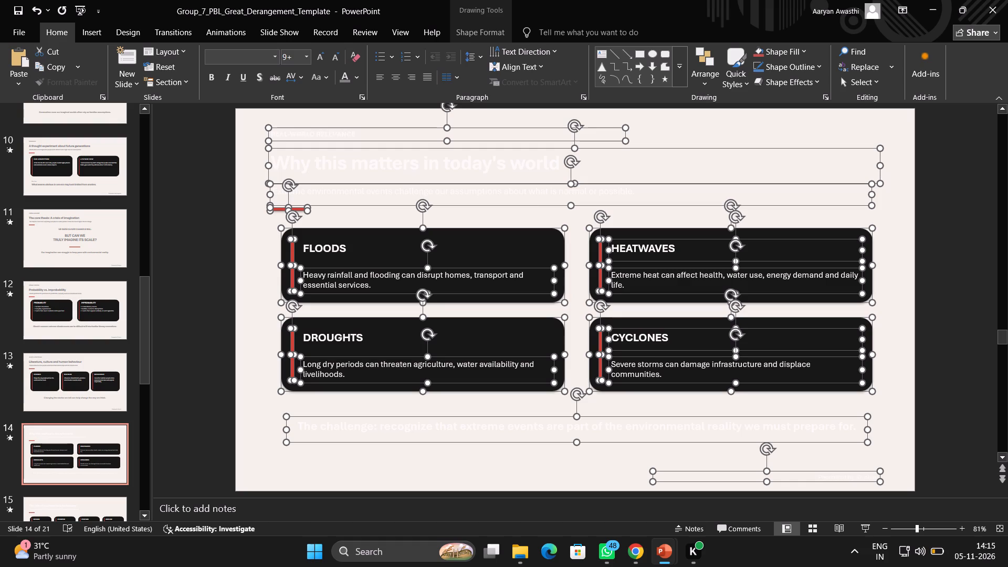
pyautogui.keyDown('ctrl'); pyautogui.click(649, 361); pyautogui.keyUp('ctrl')
pyautogui.keyDown('ctrl'); pyautogui.click(688, 342); pyautogui.keyUp('ctrl')
pyautogui.keyDown('ctrl'); pyautogui.click(679, 293); pyautogui.keyUp('ctrl')
pyautogui.keyDown('ctrl'); pyautogui.click(695, 252); pyautogui.keyUp('ctrl')
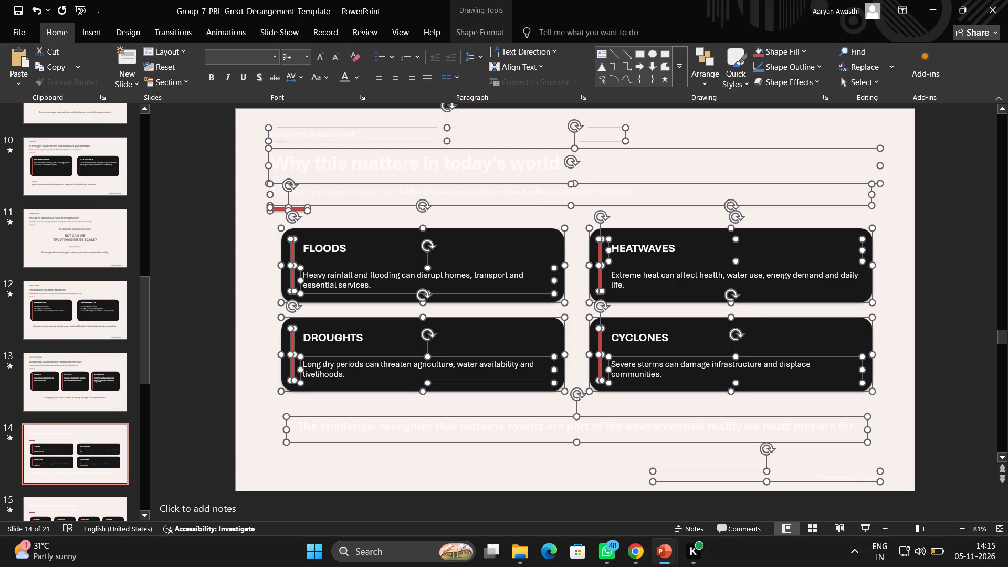
pyautogui.keyDown('ctrl'); pyautogui.click(667, 353); pyautogui.keyUp('ctrl')
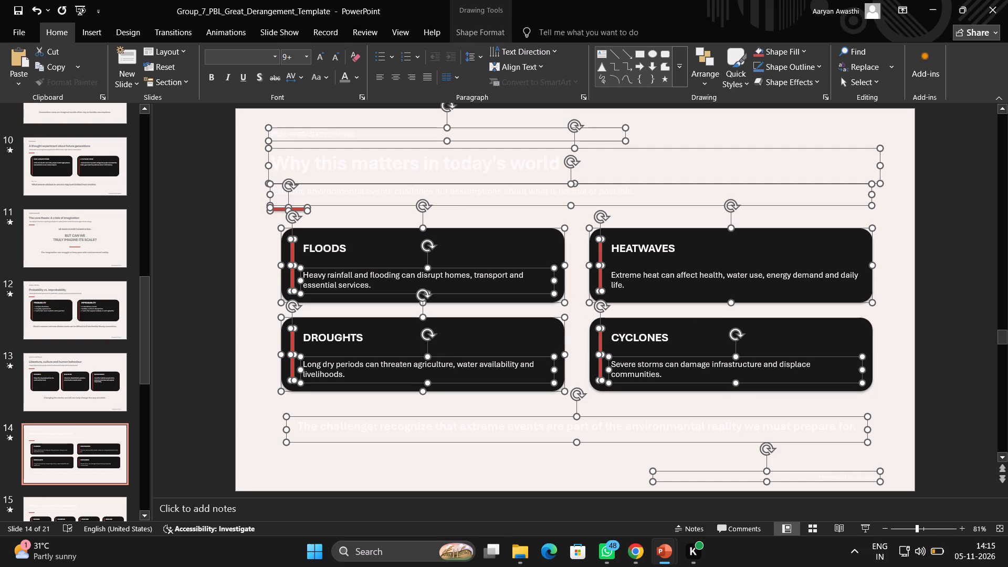
pyautogui.keyDown('ctrl'); pyautogui.click(667, 361); pyautogui.keyUp('ctrl')
pyautogui.keyDown('ctrl'); pyautogui.click(672, 383); pyautogui.keyUp('ctrl')
pyautogui.keyDown('ctrl'); pyautogui.click(523, 382); pyautogui.keyUp('ctrl')
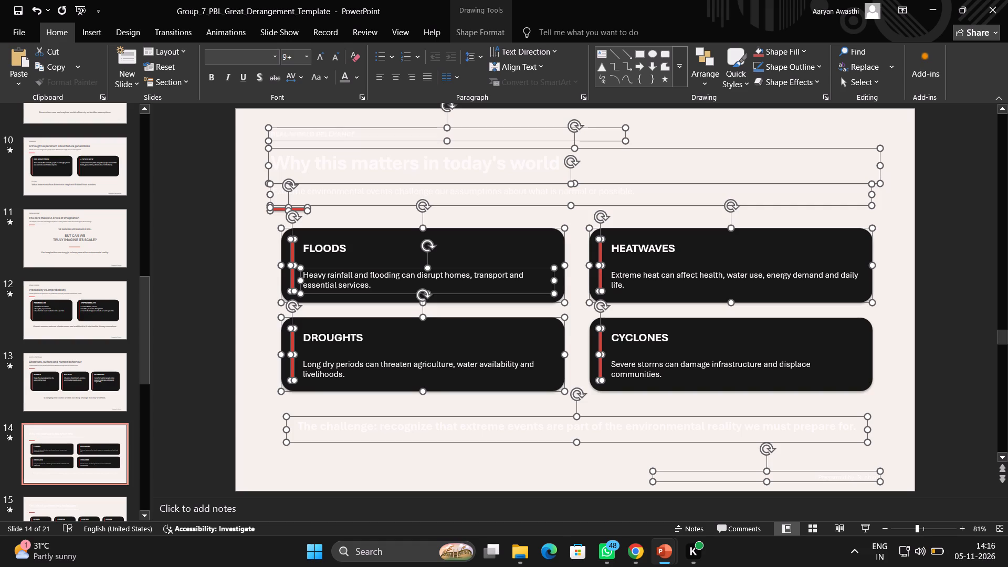
pyautogui.keyDown('ctrl'); pyautogui.click(438, 293); pyautogui.keyUp('ctrl')
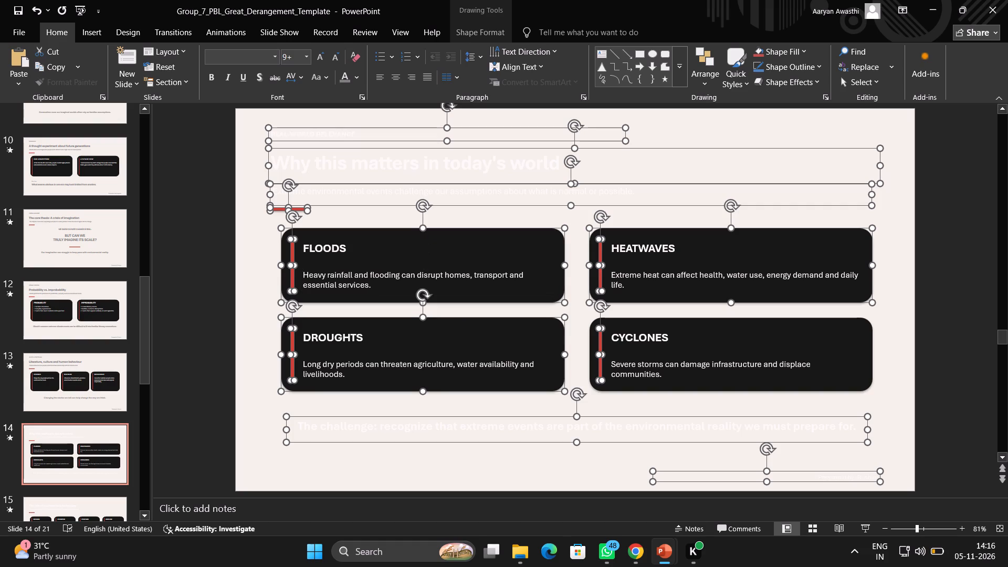
pyautogui.click(341, 78)
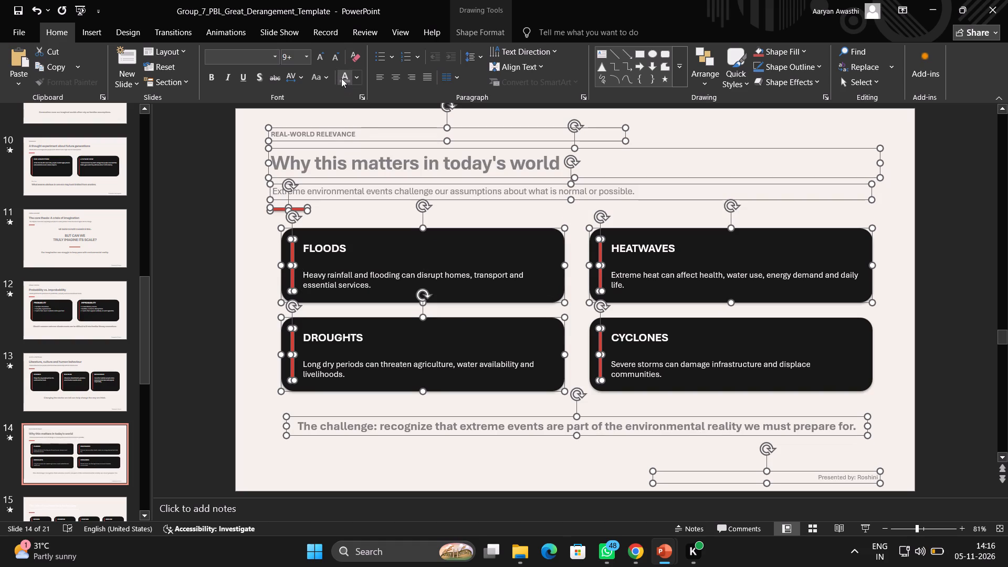
pyautogui.click(936, 325)
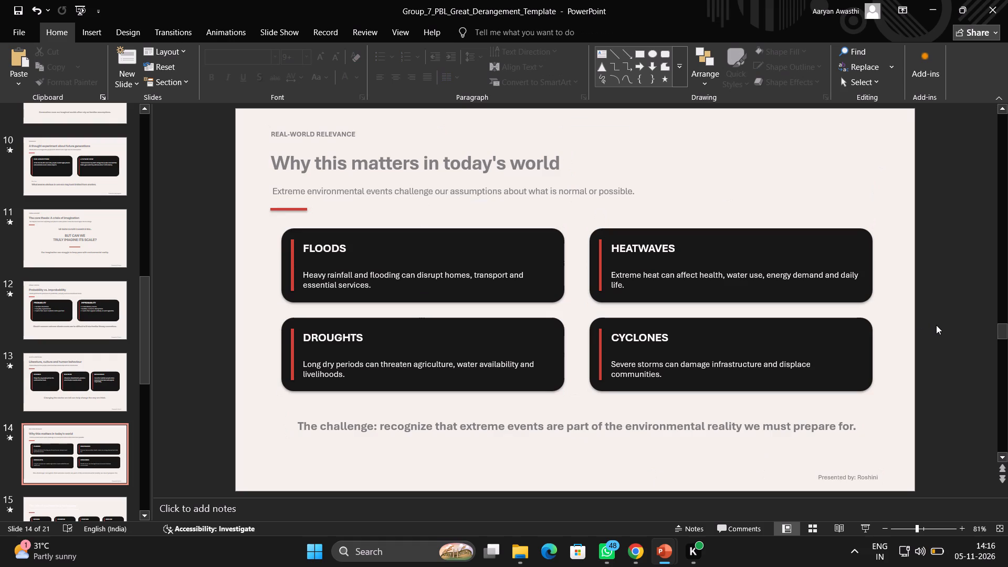
# Recolour slide 15's section label, title, subtitle, "Imagination identifies possibilities" sentence and presenter line grey, leaving the text in the four black cards out.
pyautogui.press('Down')
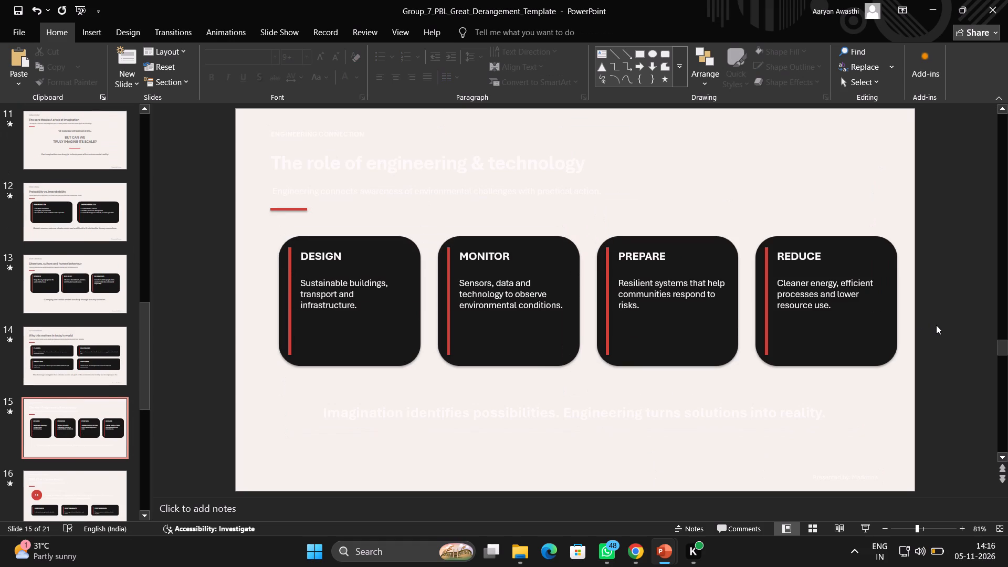
pyautogui.keyDown('ctrl'); pyautogui.click(372, 132); pyautogui.keyUp('ctrl')
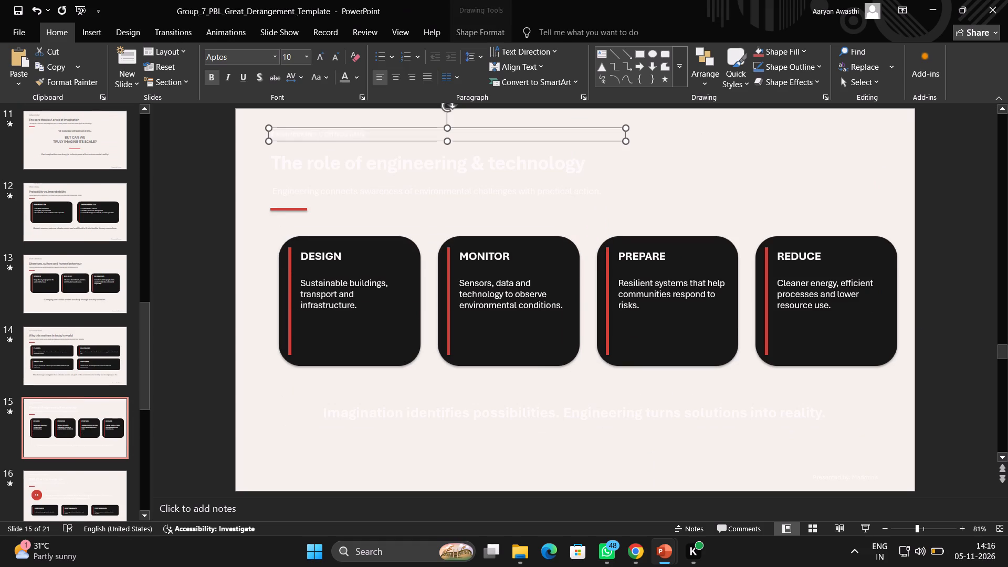
pyautogui.keyDown('ctrl'); pyautogui.click(372, 159); pyautogui.keyUp('ctrl')
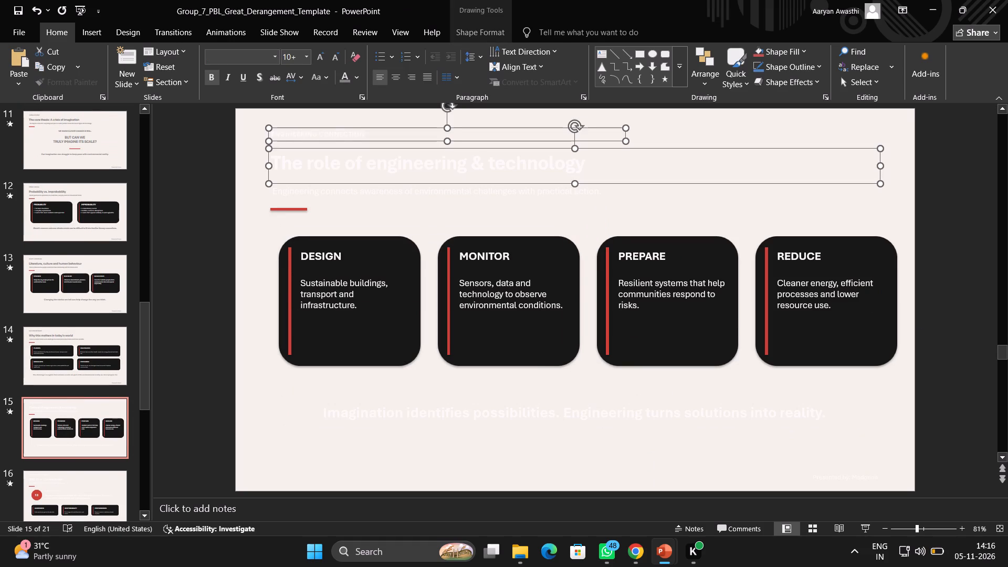
pyautogui.keyDown('ctrl'); pyautogui.click(353, 195); pyautogui.keyUp('ctrl')
pyautogui.keyDown('ctrl'); pyautogui.click(460, 422); pyautogui.keyUp('ctrl')
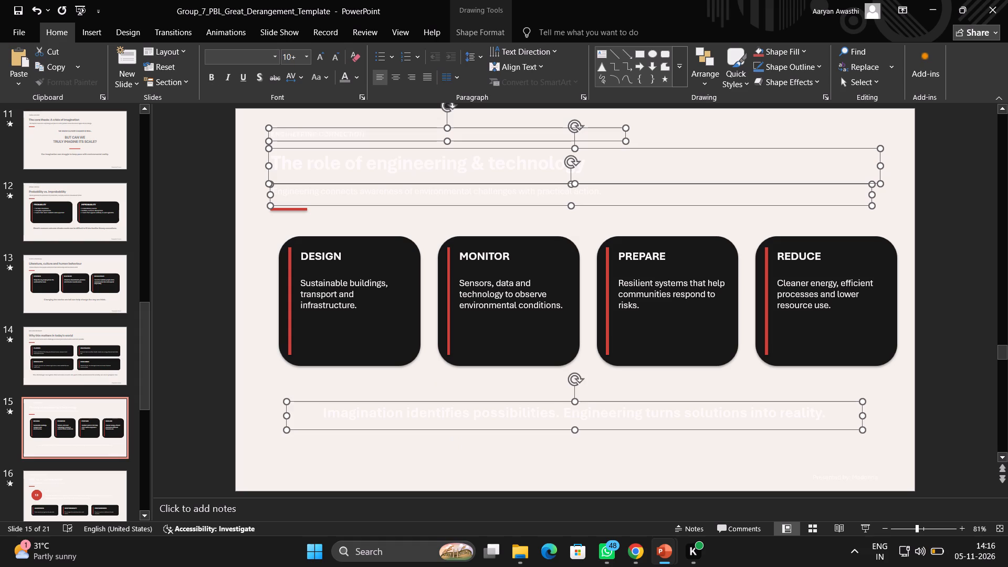
pyautogui.keyDown('ctrl'); pyautogui.click(814, 471); pyautogui.keyUp('ctrl')
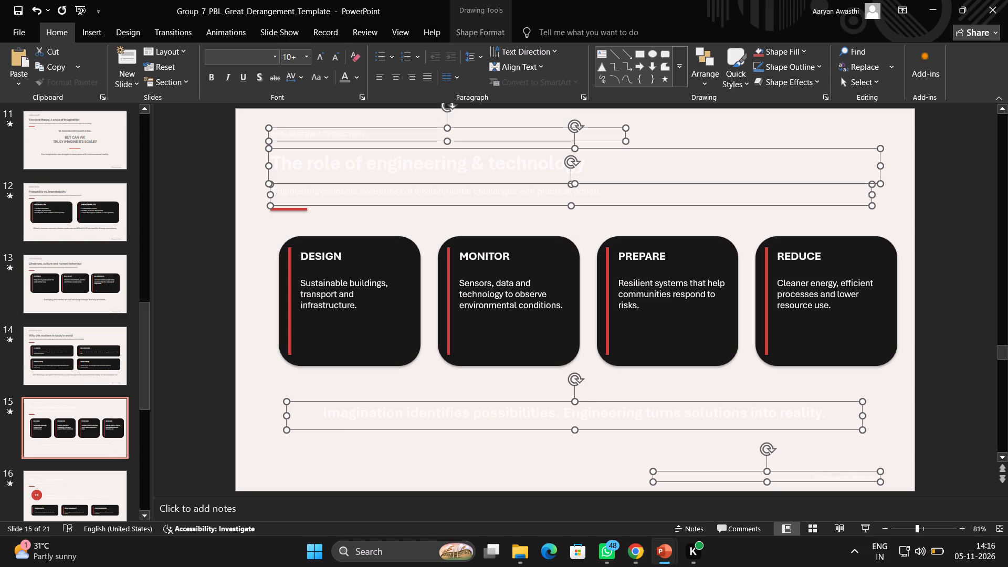
pyautogui.click(343, 74)
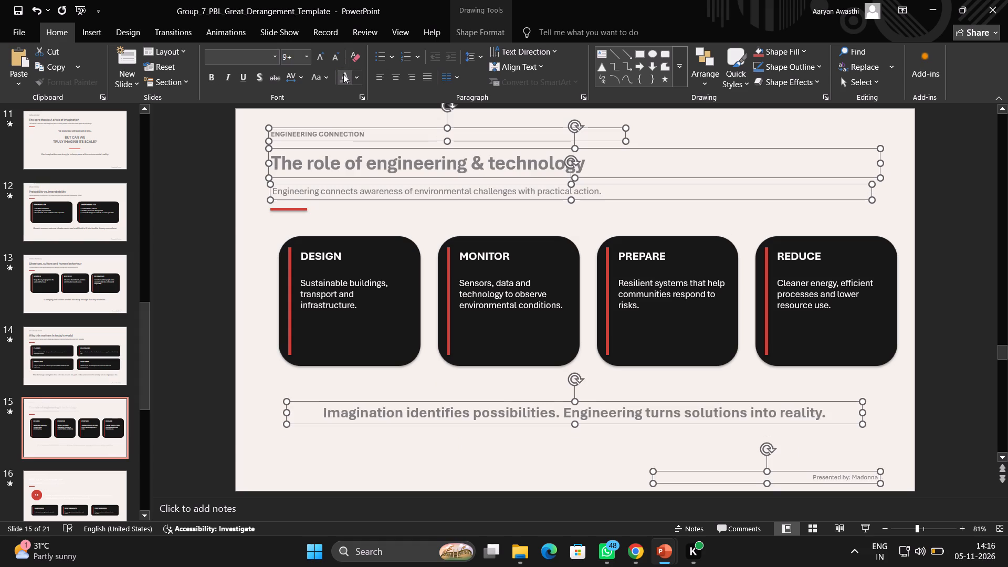
pyautogui.click(931, 360)
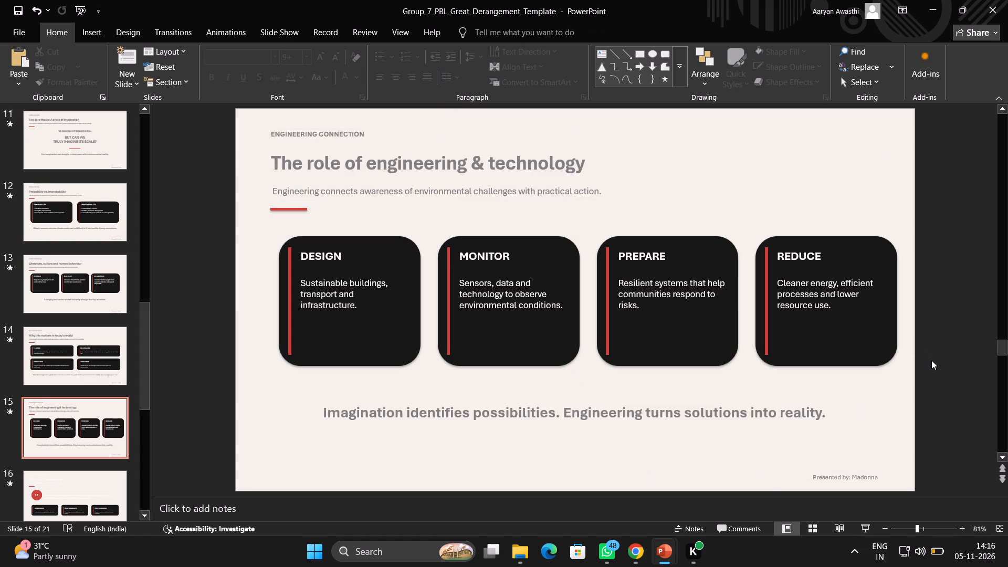
# Go to slide 16, "SDG 13 — Climate Action".
pyautogui.press('Down')
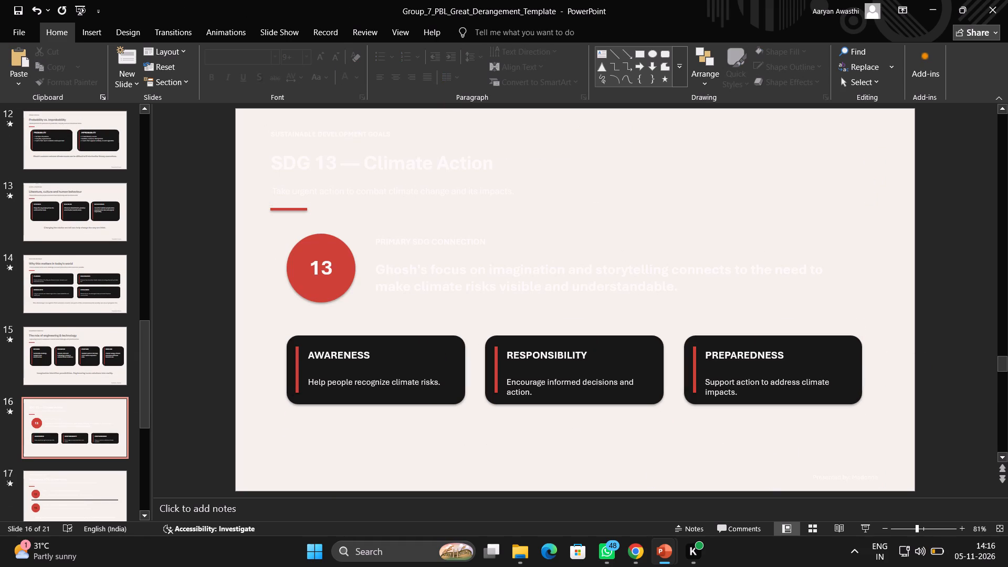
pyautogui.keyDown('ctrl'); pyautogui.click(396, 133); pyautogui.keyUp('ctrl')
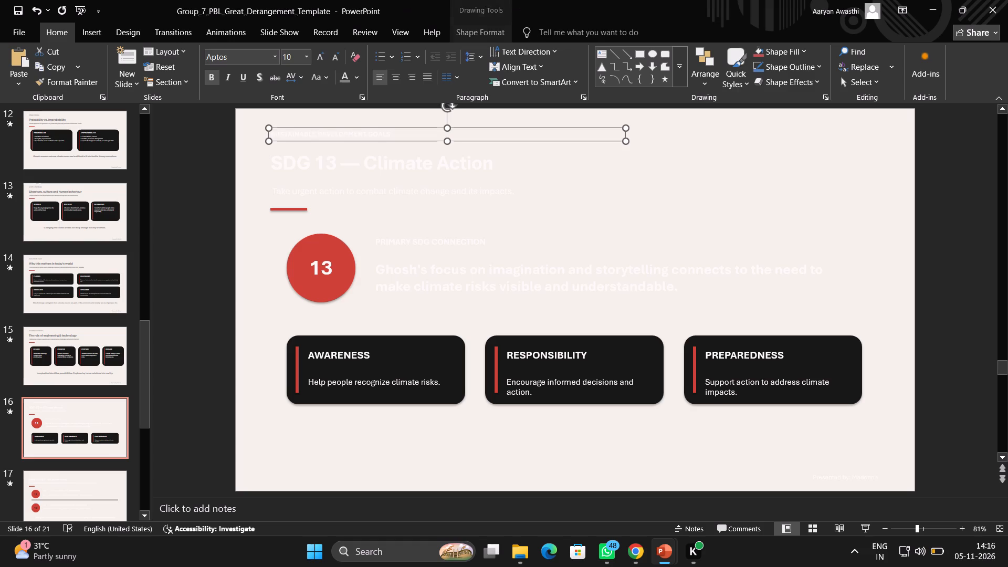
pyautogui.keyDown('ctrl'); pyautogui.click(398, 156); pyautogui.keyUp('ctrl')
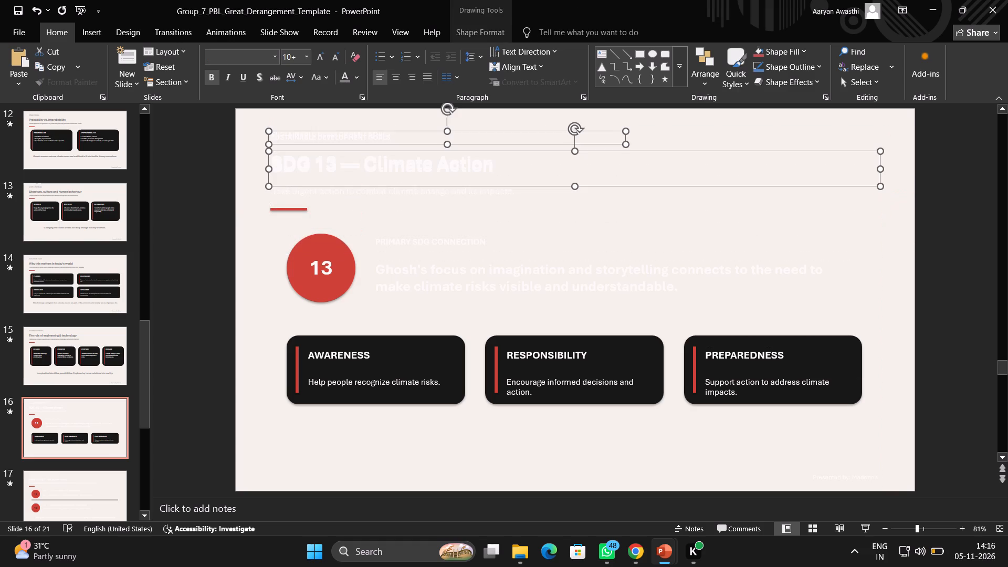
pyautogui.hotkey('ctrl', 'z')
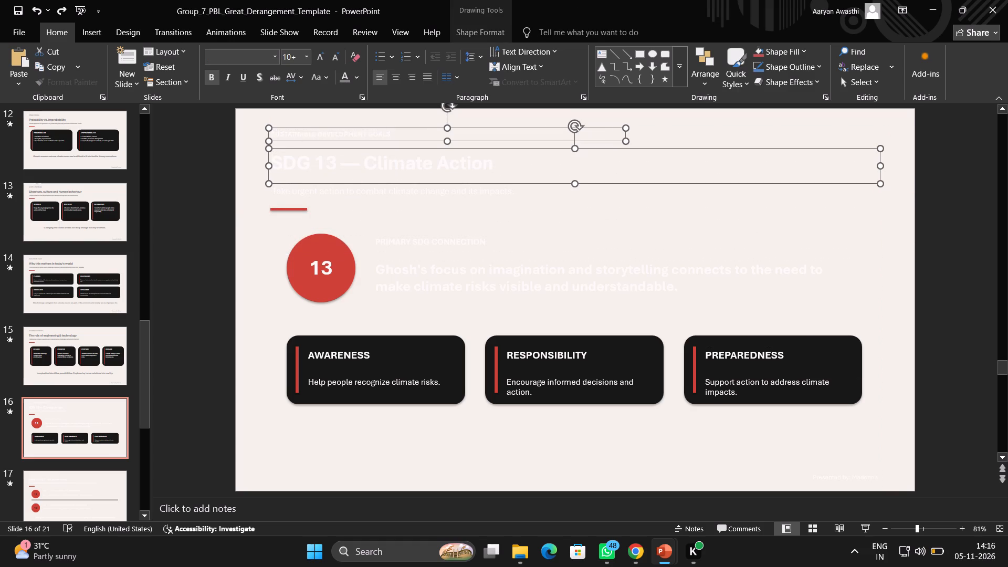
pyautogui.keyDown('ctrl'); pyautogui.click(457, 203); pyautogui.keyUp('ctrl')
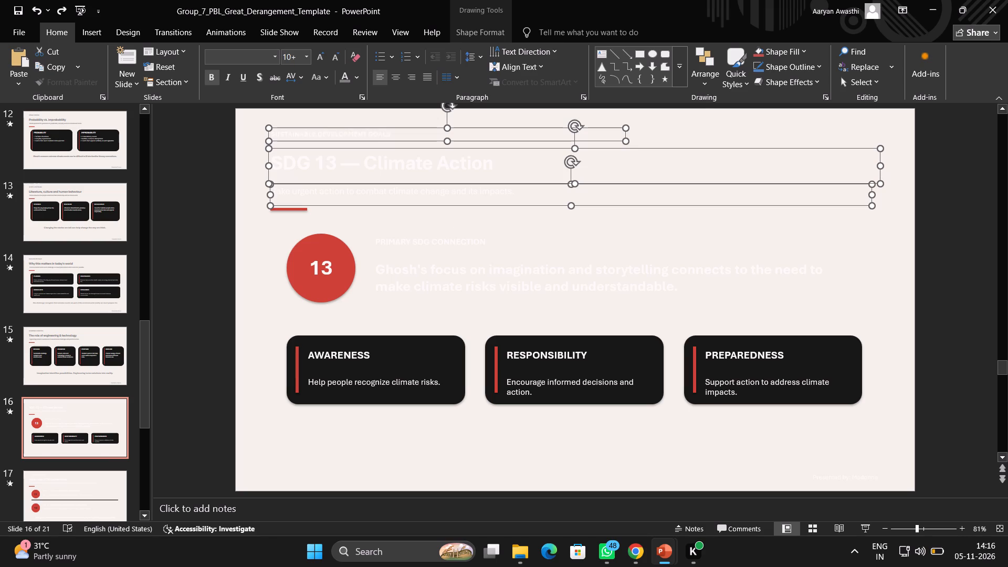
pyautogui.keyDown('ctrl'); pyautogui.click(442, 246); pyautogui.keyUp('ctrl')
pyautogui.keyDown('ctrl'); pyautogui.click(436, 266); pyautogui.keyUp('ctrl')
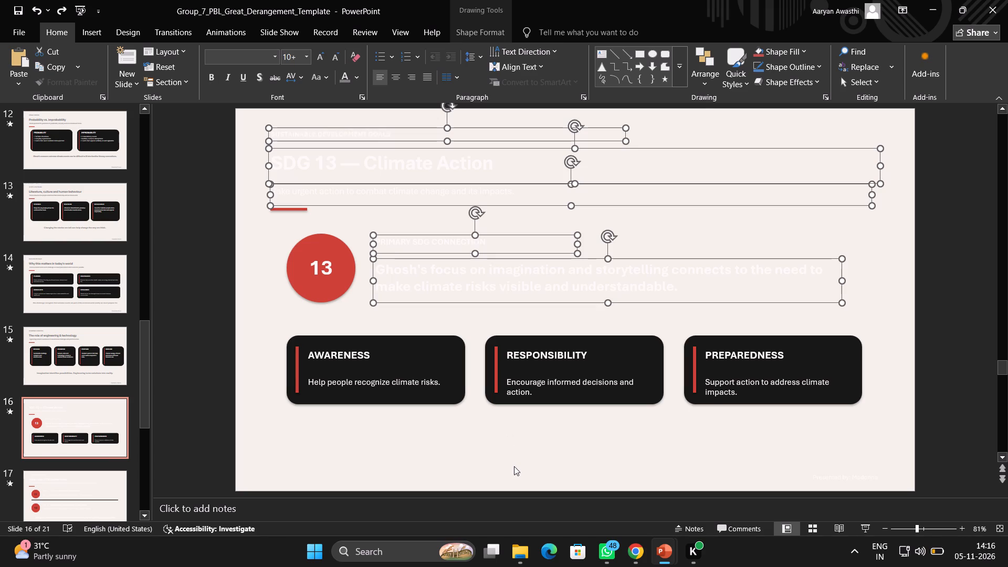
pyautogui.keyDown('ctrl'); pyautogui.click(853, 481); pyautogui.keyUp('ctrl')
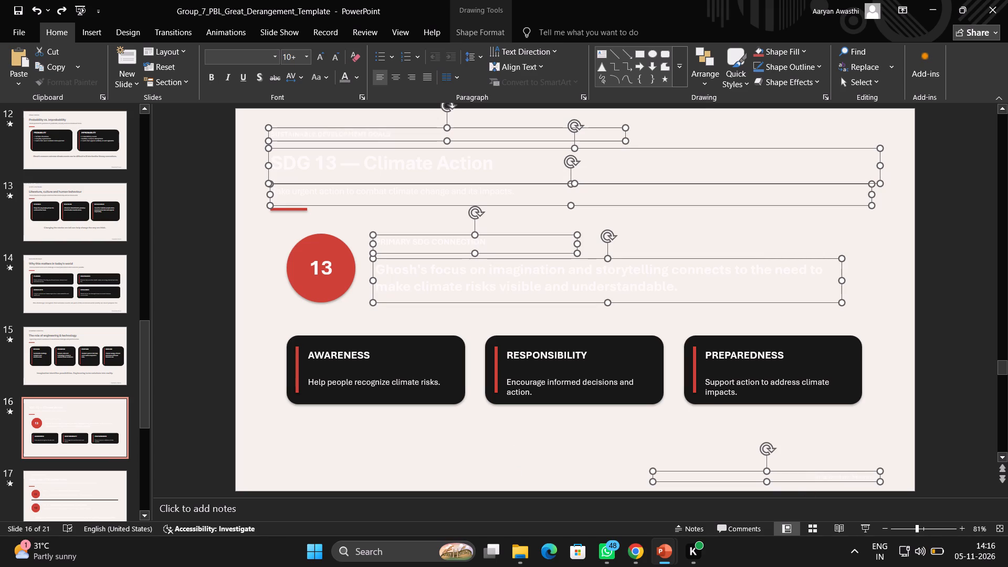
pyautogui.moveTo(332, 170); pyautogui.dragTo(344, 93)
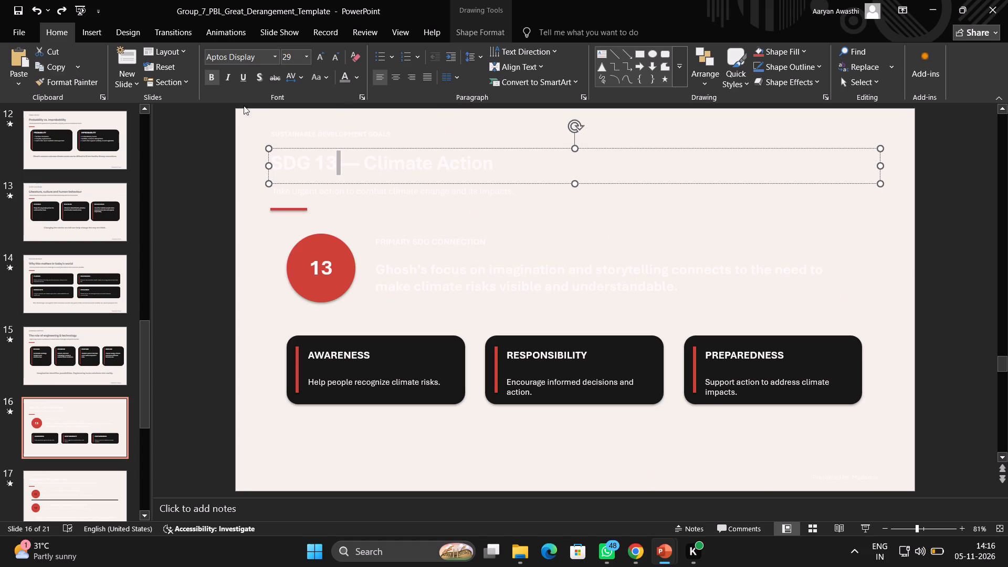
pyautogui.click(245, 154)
# Recolour slide 16's section label, title, subtitle, primary SDG heading, Ghosh sentence and presenter line grey, leaving out the card text and the red 13 circle.
pyautogui.hotkey('ctrl', 'a')
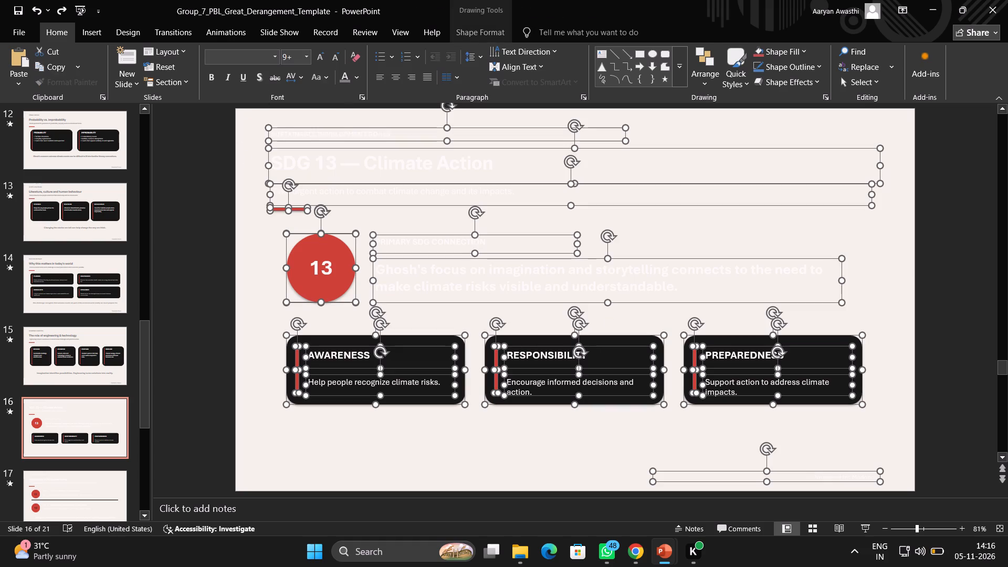
pyautogui.keyDown('ctrl'); pyautogui.click(396, 358); pyautogui.keyUp('ctrl')
pyautogui.keyDown('ctrl'); pyautogui.click(395, 381); pyautogui.keyUp('ctrl')
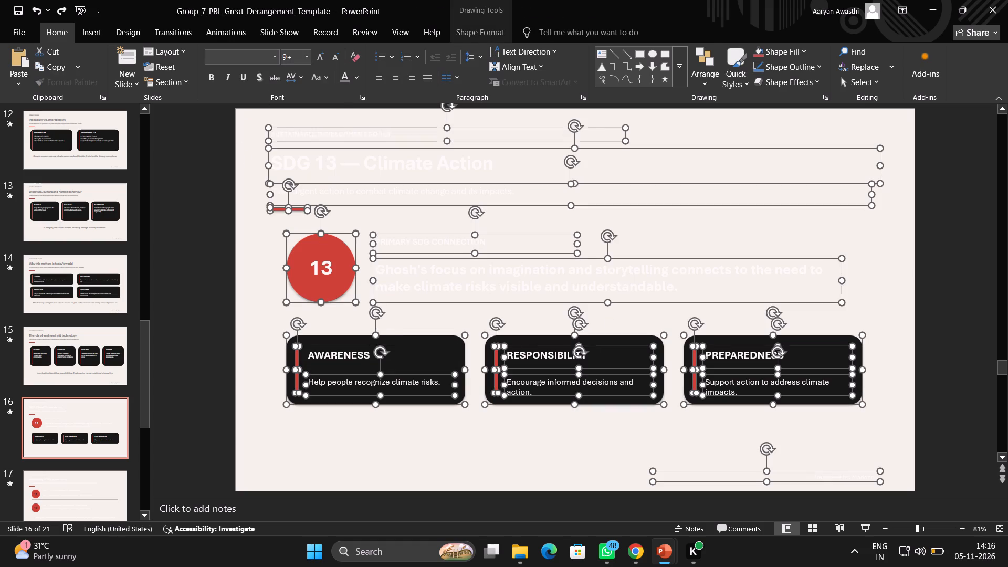
pyautogui.keyDown('ctrl'); pyautogui.click(568, 362); pyautogui.keyUp('ctrl')
pyautogui.keyDown('ctrl'); pyautogui.click(541, 394); pyautogui.keyUp('ctrl')
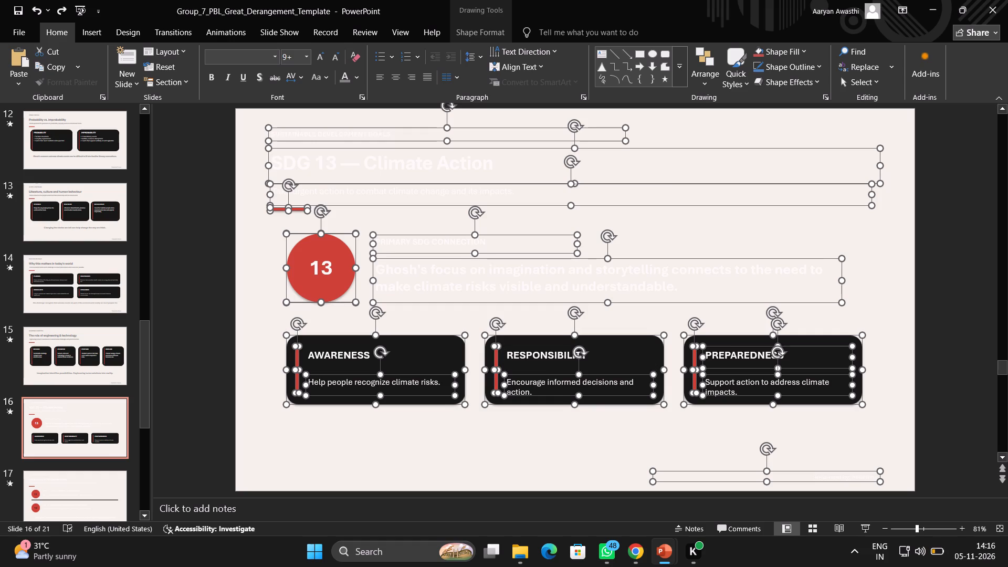
pyautogui.keyDown('ctrl'); pyautogui.click(753, 366); pyautogui.keyUp('ctrl')
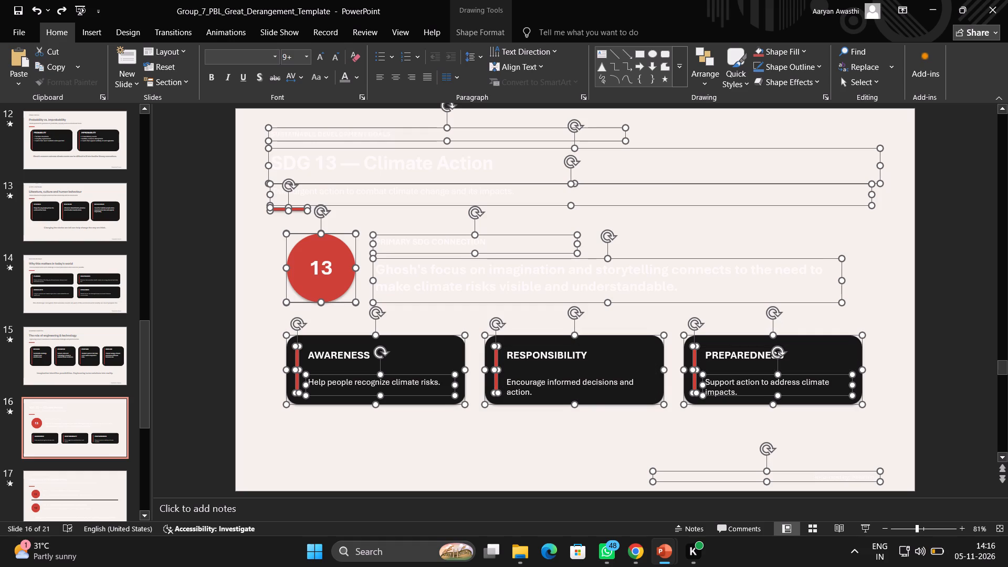
pyautogui.keyDown('ctrl'); pyautogui.click(744, 398); pyautogui.keyUp('ctrl')
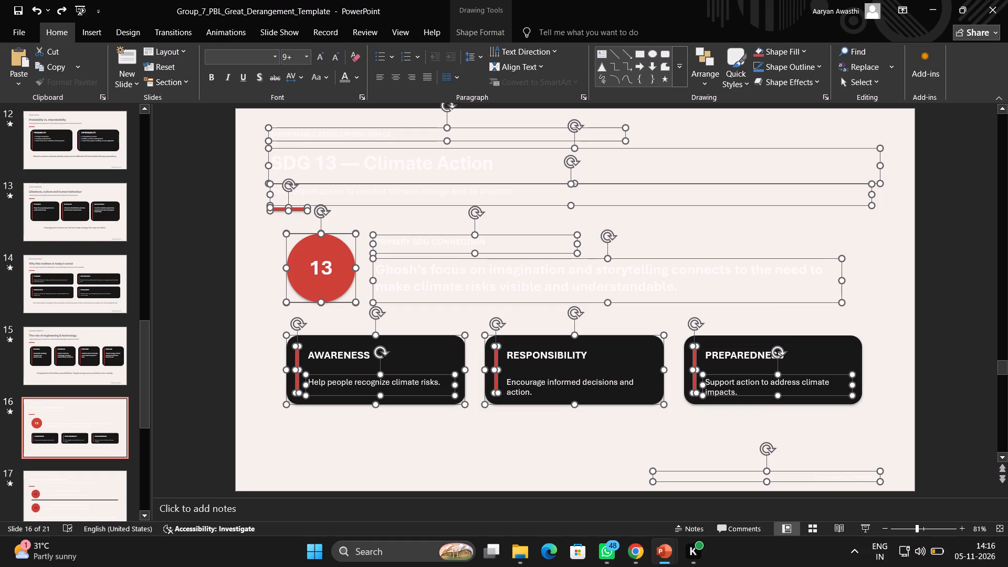
pyautogui.keyDown('ctrl'); pyautogui.click(735, 392); pyautogui.keyUp('ctrl')
pyautogui.keyDown('ctrl'); pyautogui.click(742, 395); pyautogui.keyUp('ctrl')
pyautogui.keyDown('ctrl'); pyautogui.click(426, 394); pyautogui.keyUp('ctrl')
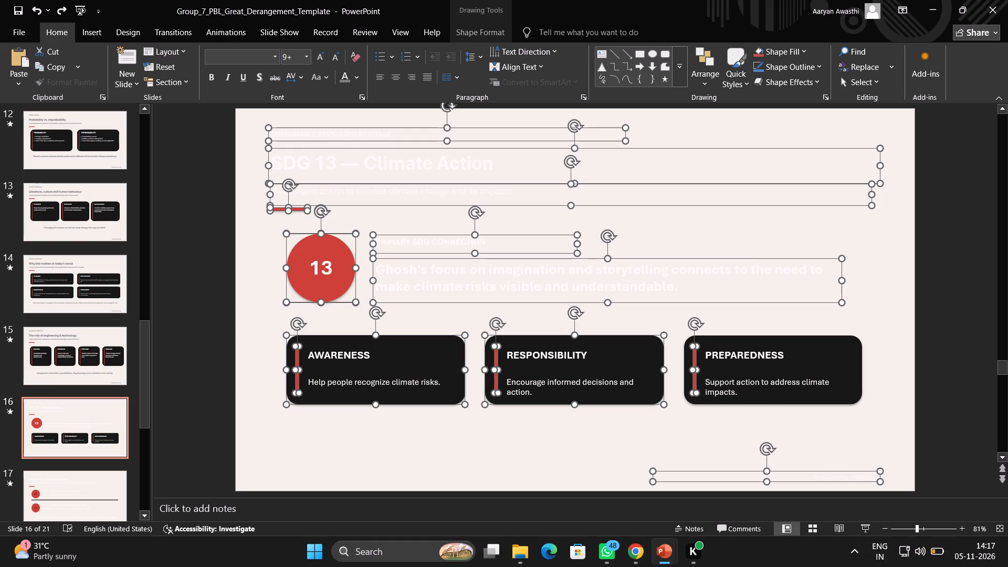
pyautogui.keyDown('ctrl'); pyautogui.click(345, 297); pyautogui.keyUp('ctrl')
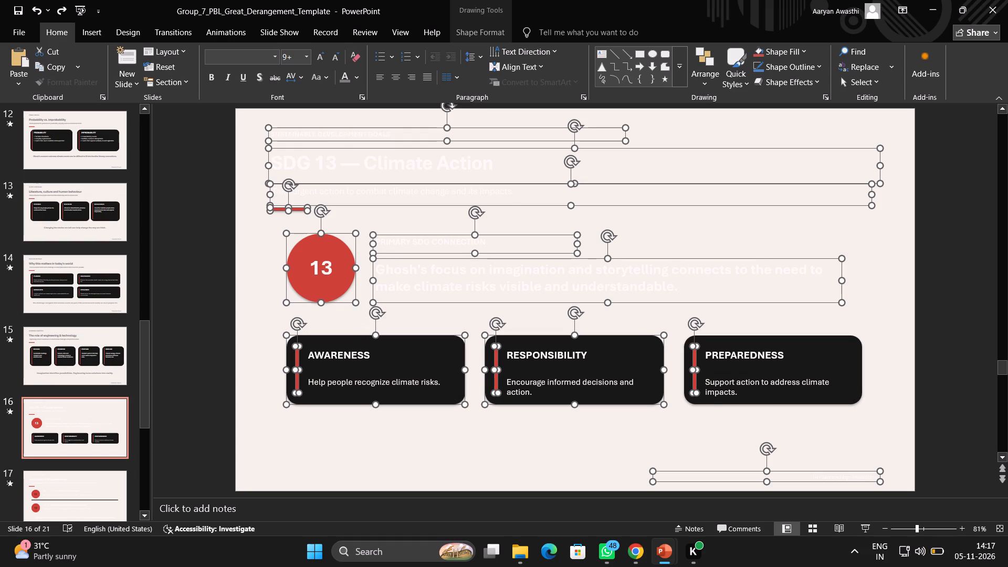
pyautogui.keyDown('ctrl'); pyautogui.click(343, 302); pyautogui.keyUp('ctrl')
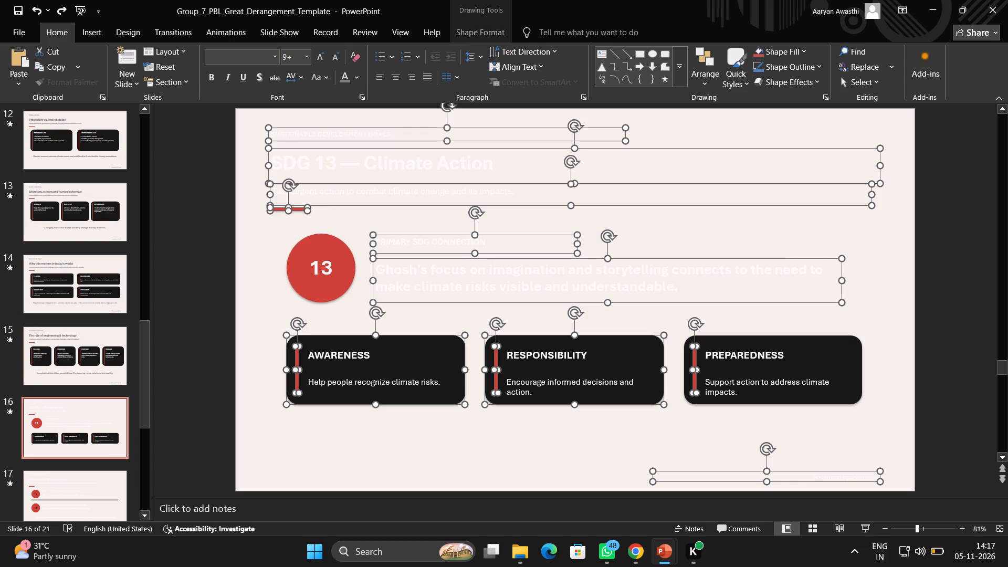
pyautogui.click(339, 75)
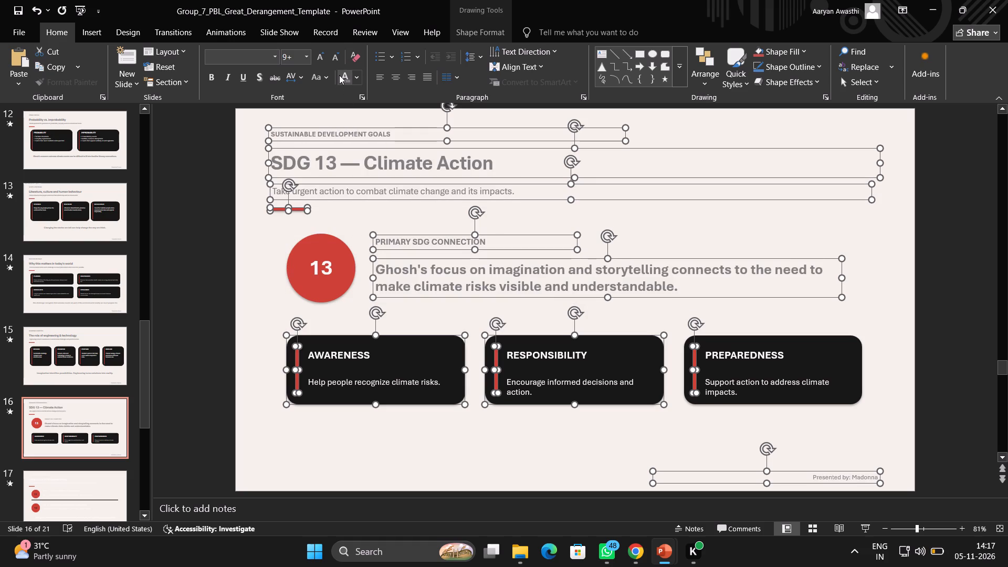
pyautogui.click(951, 257)
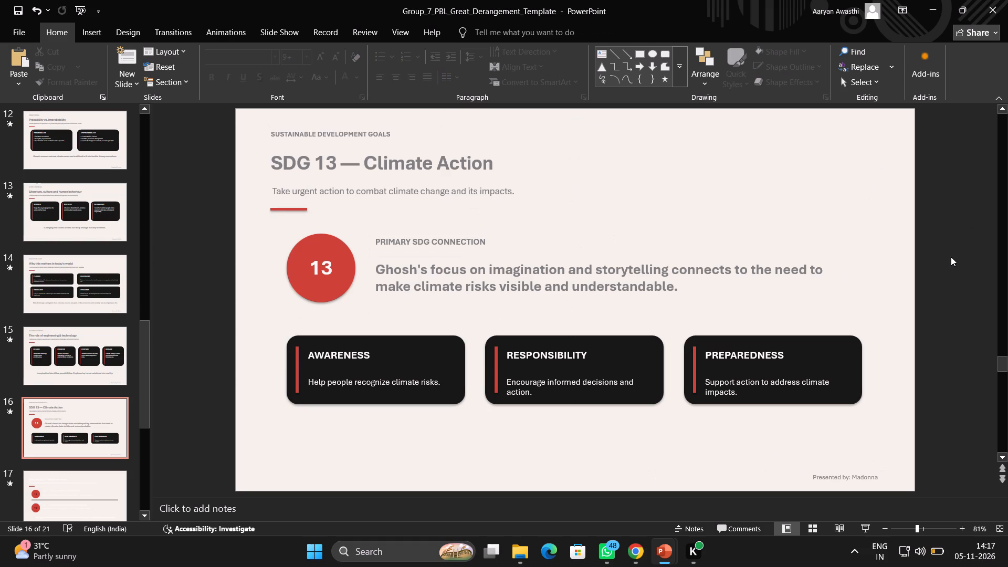
# Recolour slide 17's section label, title, subtitle, SDG 11 and SDG 12 headings and descriptions, closing sentence and presenter line grey, leaving the numbered circles out.
pyautogui.press('Down')
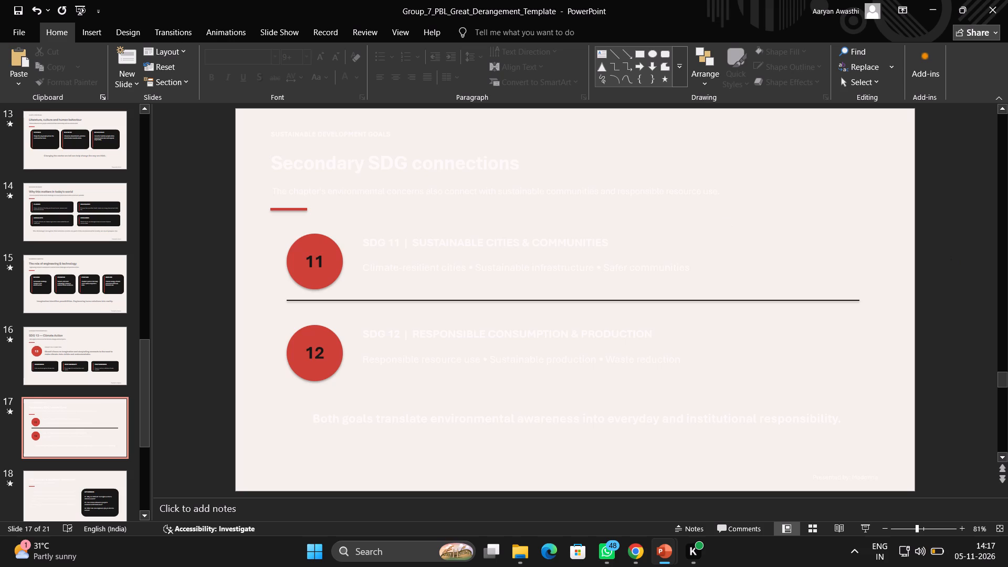
pyautogui.click(401, 133)
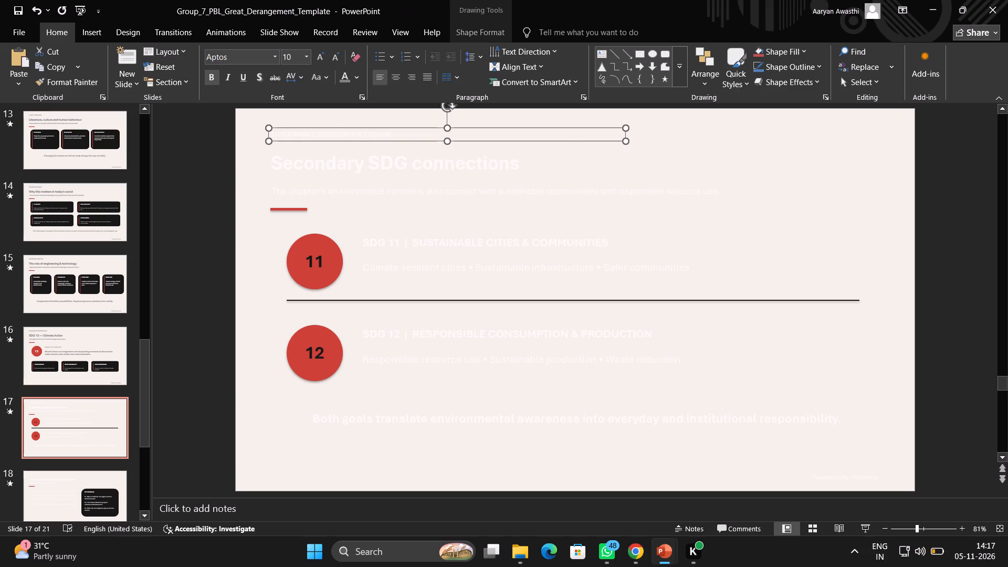
pyautogui.keyDown('ctrl'); pyautogui.click(406, 163); pyautogui.keyUp('ctrl')
pyautogui.keyDown('ctrl'); pyautogui.click(419, 186); pyautogui.keyUp('ctrl')
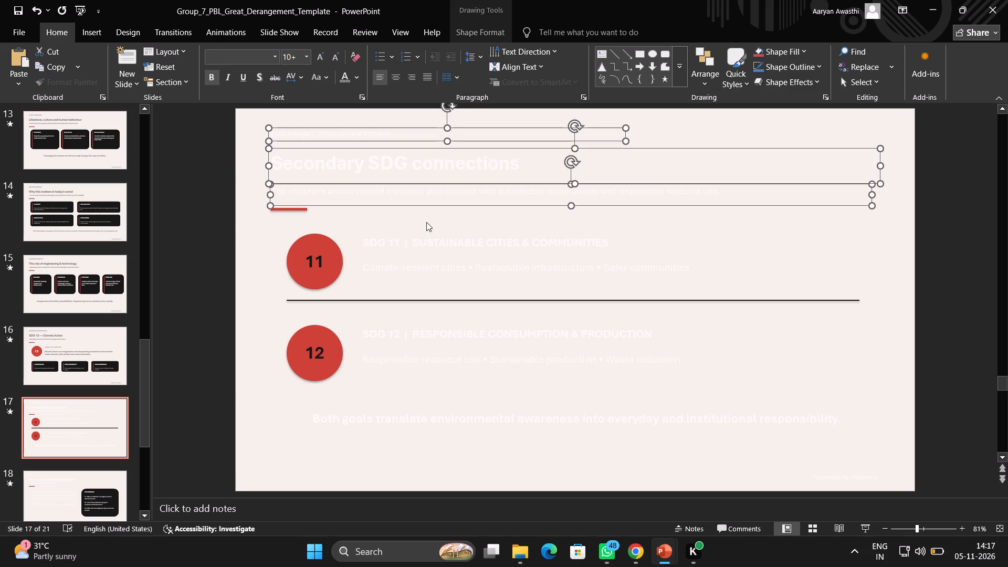
pyautogui.keyDown('ctrl'); pyautogui.click(392, 244); pyautogui.keyUp('ctrl')
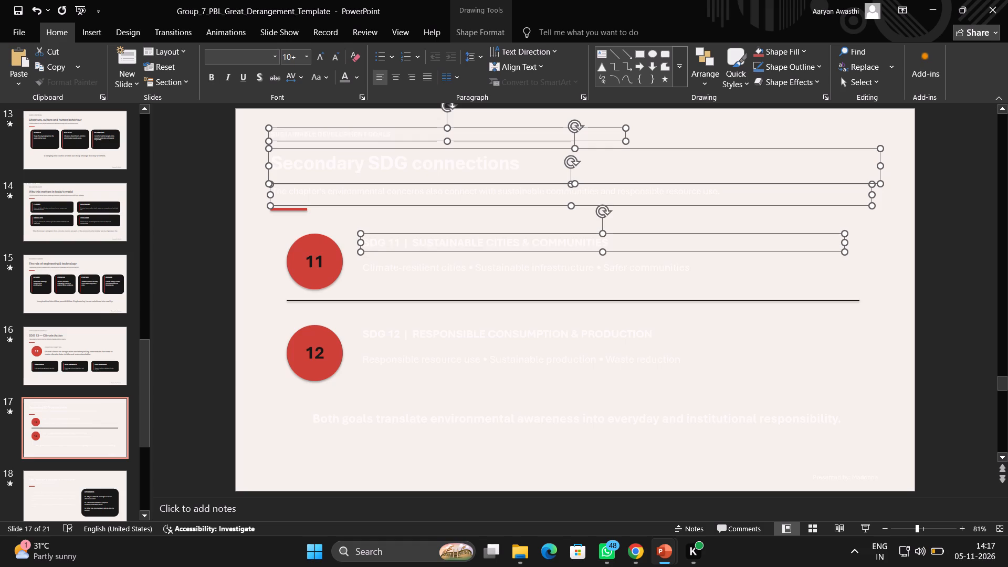
pyautogui.keyDown('ctrl'); pyautogui.click(430, 270); pyautogui.keyUp('ctrl')
pyautogui.keyDown('ctrl'); pyautogui.click(423, 335); pyautogui.keyUp('ctrl')
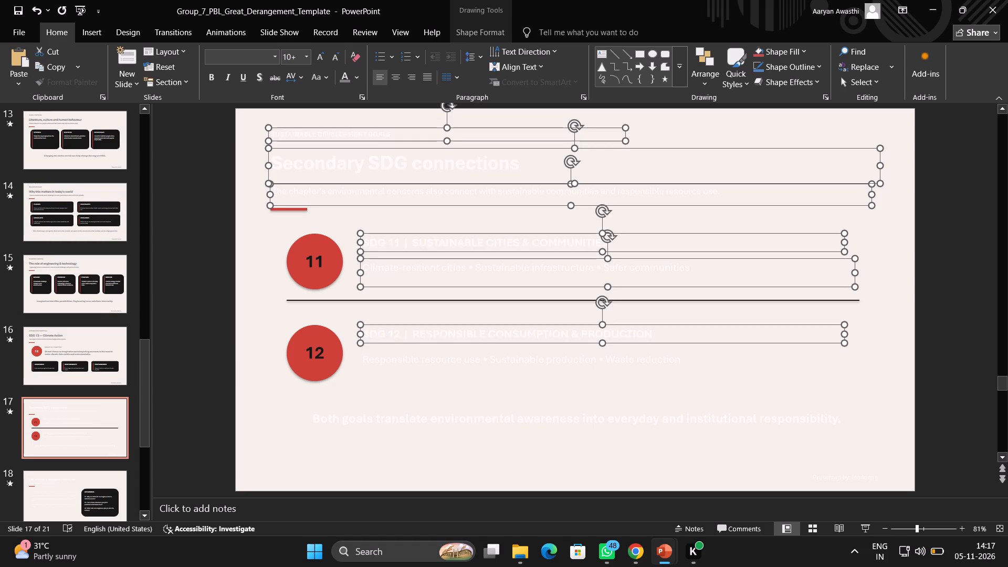
pyautogui.keyDown('ctrl'); pyautogui.click(411, 362); pyautogui.keyUp('ctrl')
pyautogui.keyDown('ctrl'); pyautogui.click(399, 413); pyautogui.keyUp('ctrl')
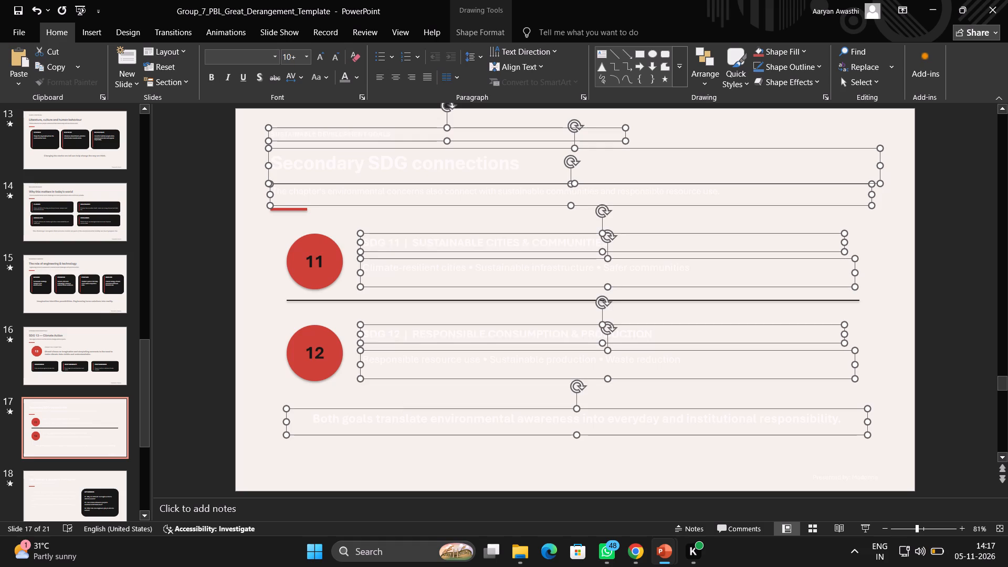
pyautogui.keyDown('ctrl'); pyautogui.click(830, 478); pyautogui.keyUp('ctrl')
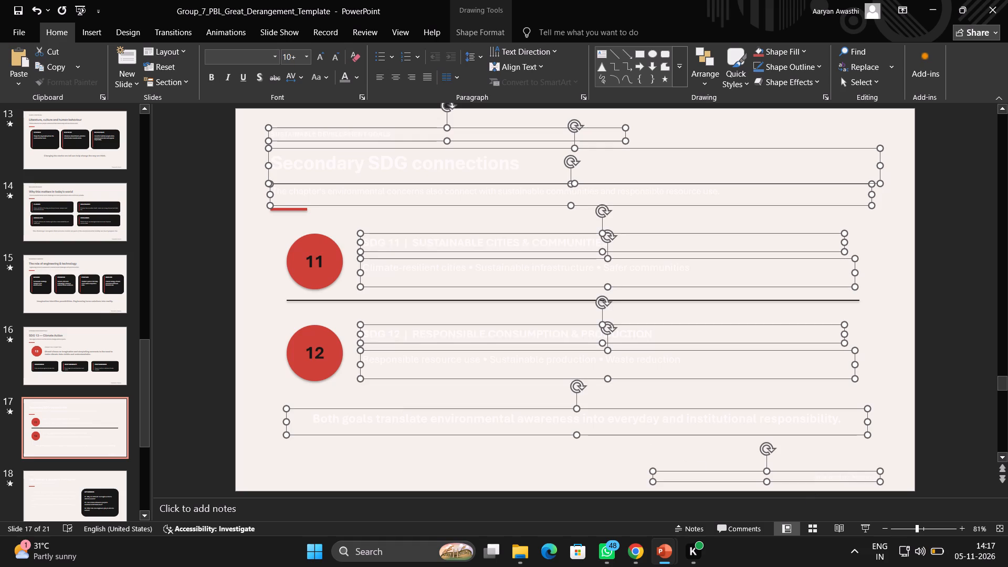
pyautogui.click(346, 79)
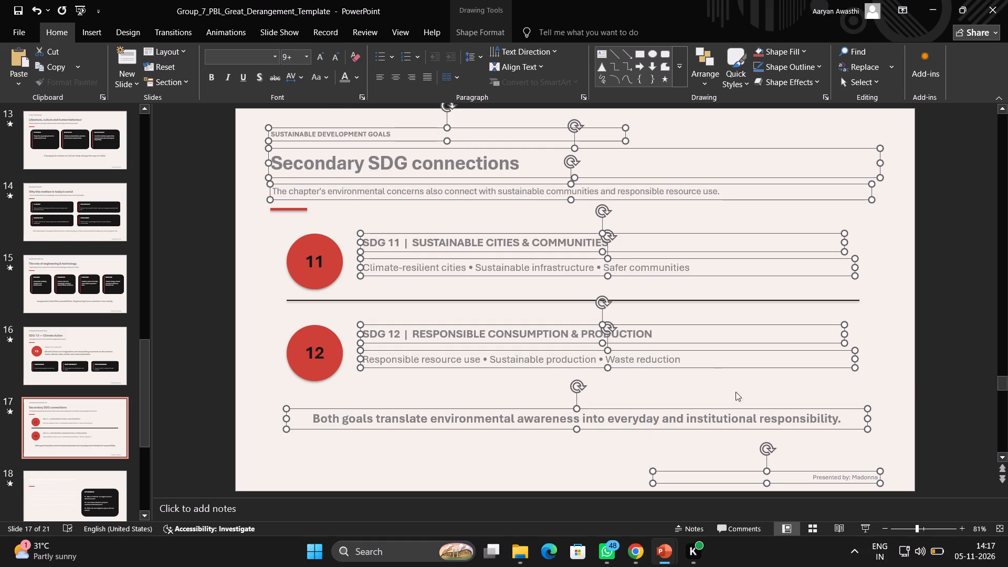
# Recolour slide 18's section label, title, subtitle, four findings bullets and presenter line grey, leaving the text in the black discussion card out.
pyautogui.click(934, 384)
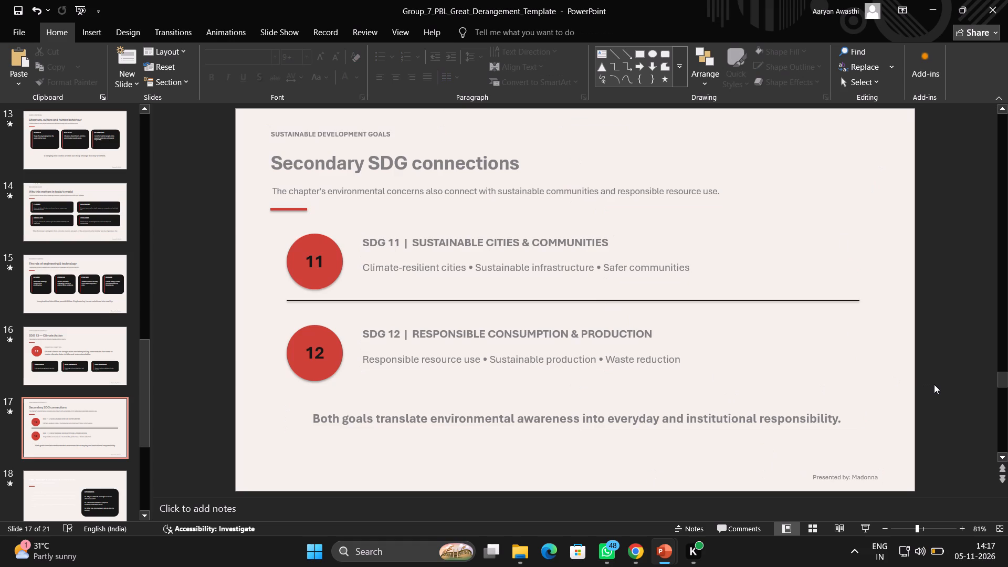
pyautogui.press('Down')
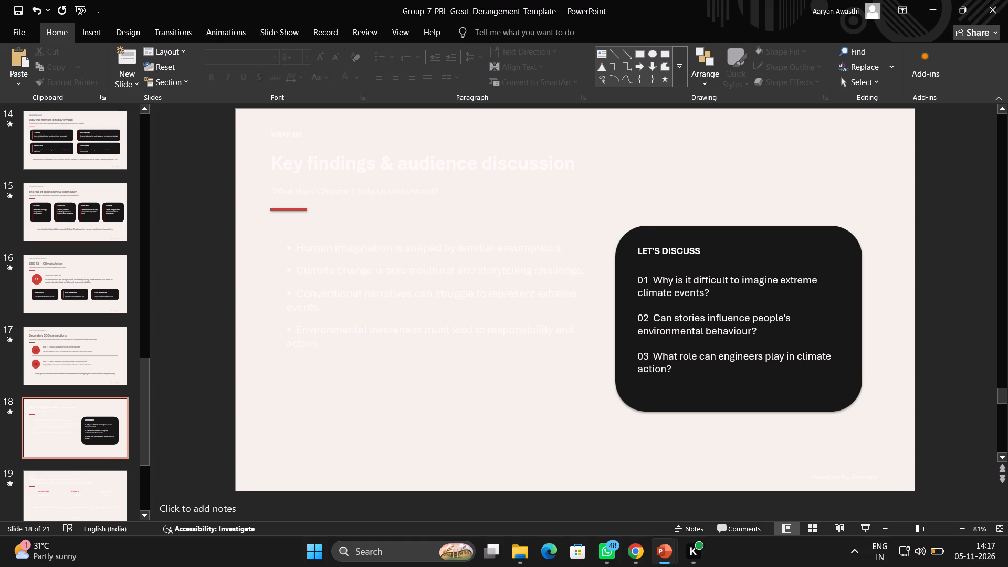
pyautogui.click(282, 143)
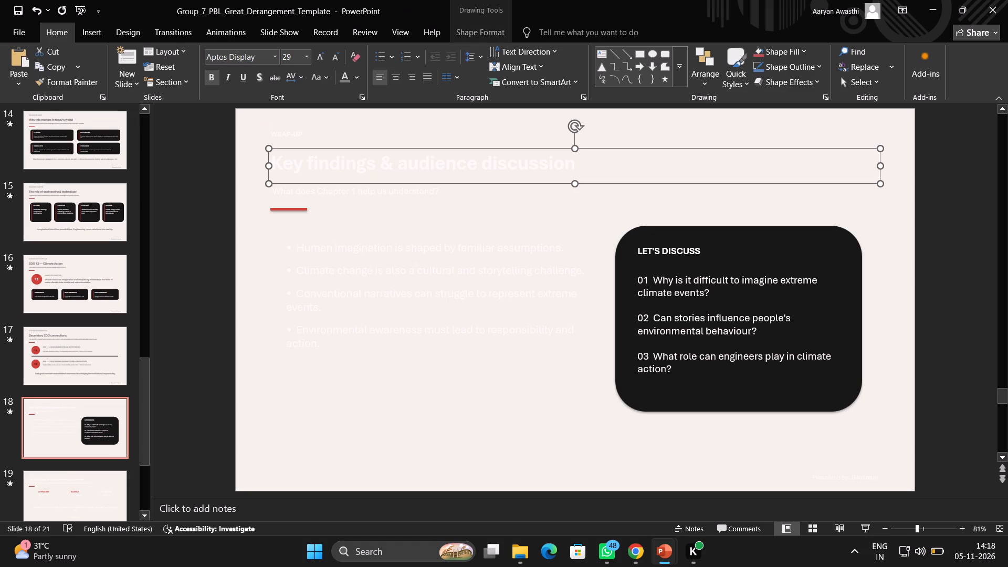
pyautogui.keyDown('ctrl'); pyautogui.click(309, 133); pyautogui.keyUp('ctrl')
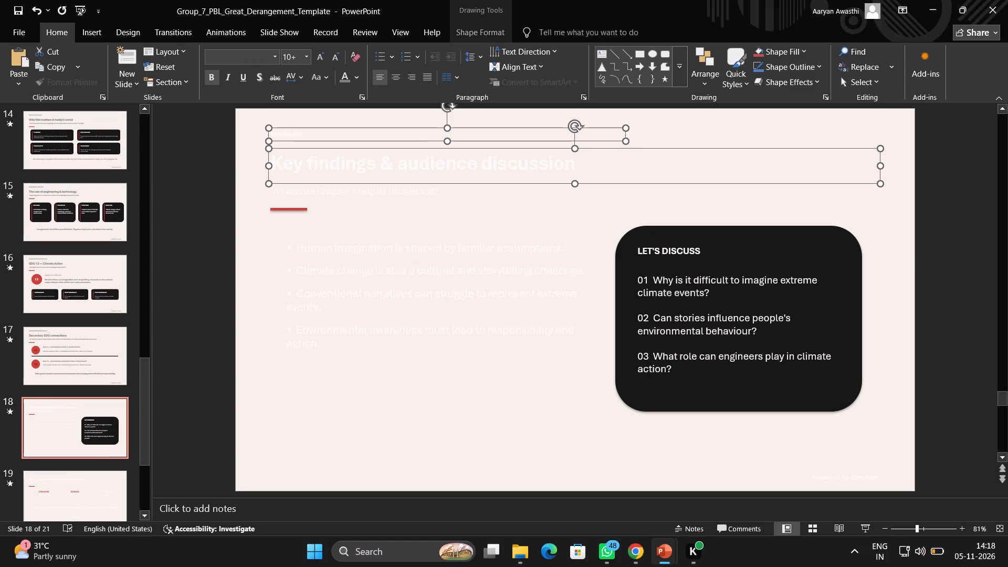
pyautogui.keyDown('ctrl'); pyautogui.click(346, 190); pyautogui.keyUp('ctrl')
pyautogui.keyDown('ctrl'); pyautogui.click(348, 241); pyautogui.keyUp('ctrl')
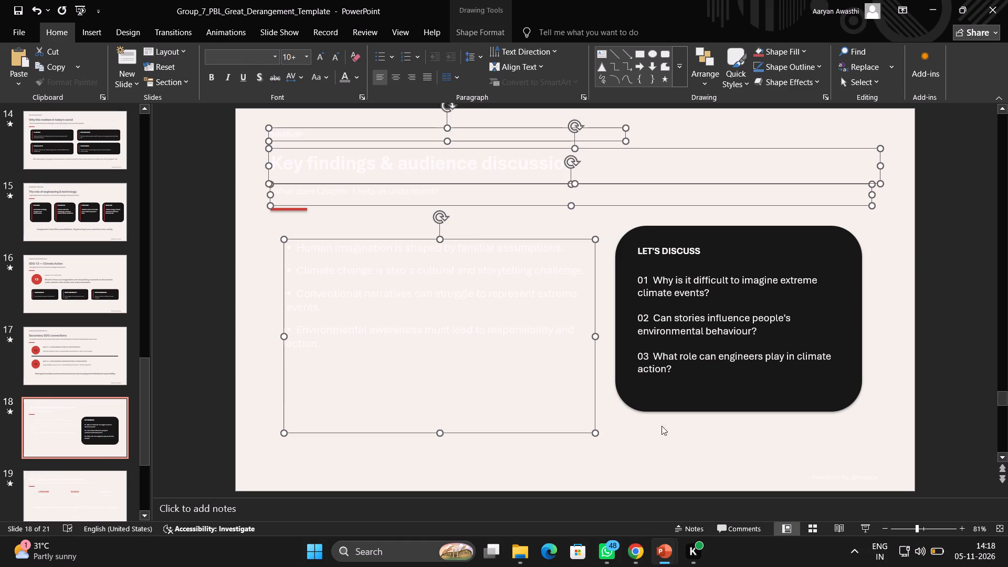
pyautogui.keyDown('ctrl'); pyautogui.click(868, 477); pyautogui.keyUp('ctrl')
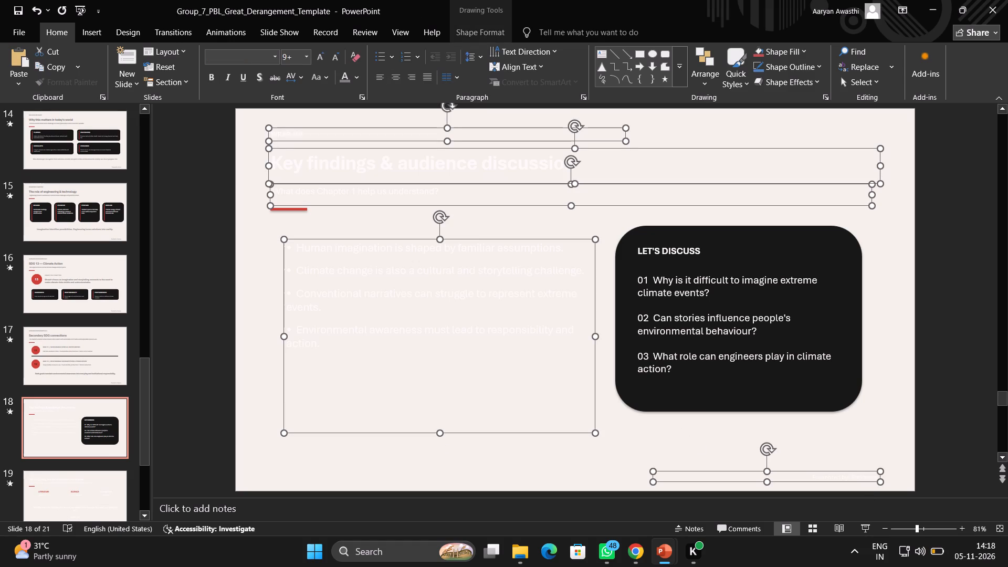
pyautogui.click(342, 72)
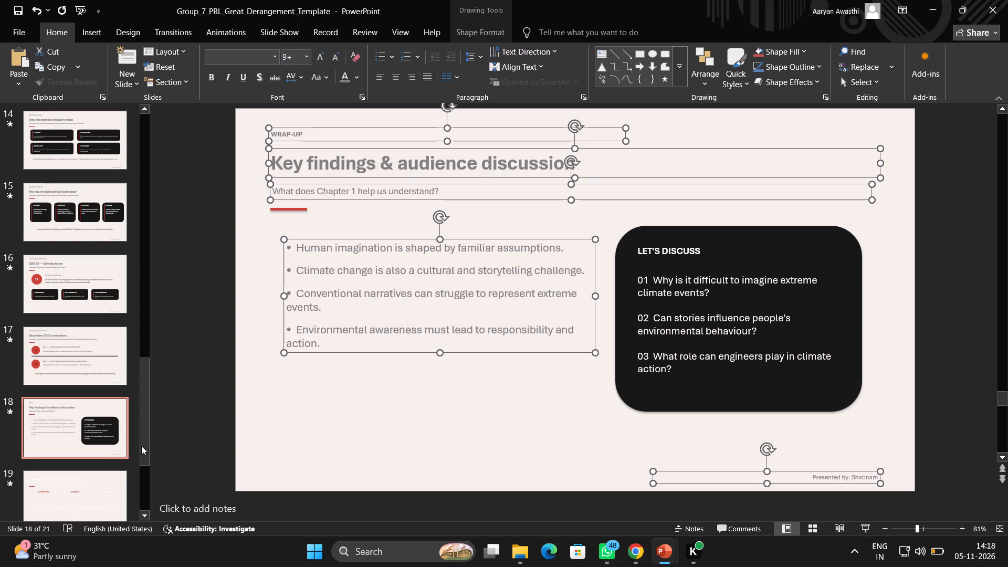
# Recolour slide 19's section label, title, subtitle, three "helps us" lines, quote, THANK YOU and presenter line grey, leaving the three column headings out.
pyautogui.scroll(-1, 89, 446)
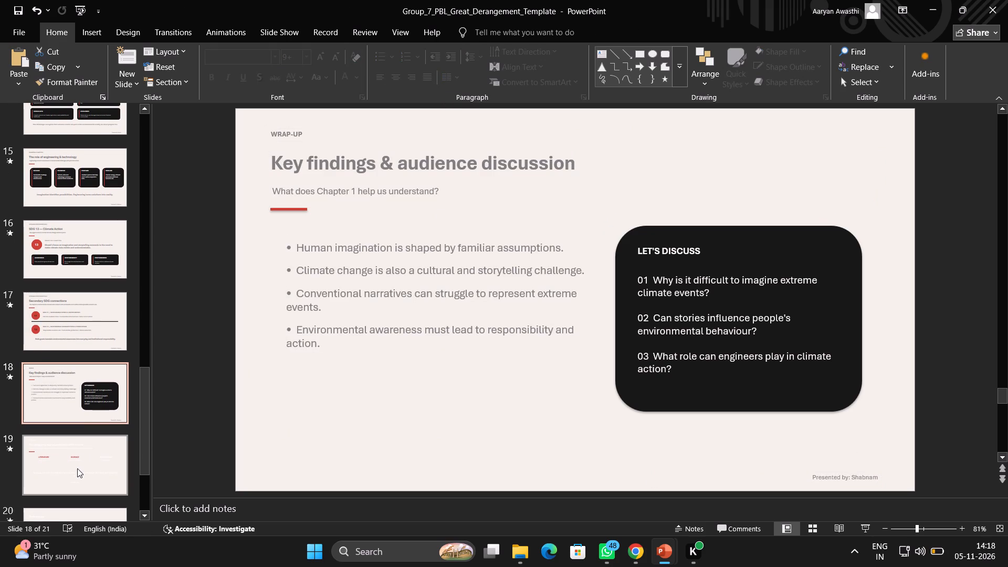
pyautogui.click(77, 468)
pyautogui.keyDown('ctrl'); pyautogui.click(302, 131); pyautogui.keyUp('ctrl')
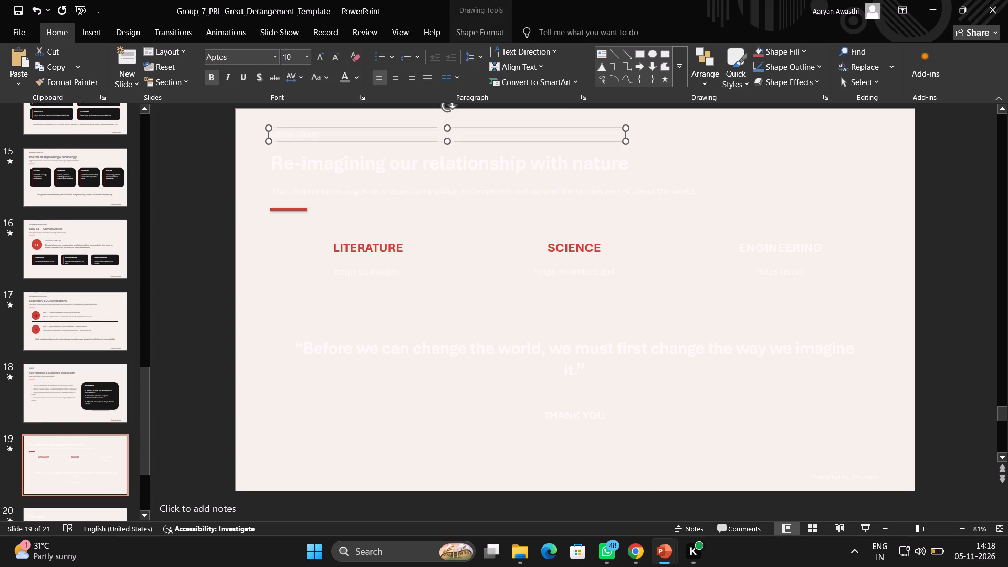
pyautogui.keyDown('ctrl'); pyautogui.click(308, 173); pyautogui.keyUp('ctrl')
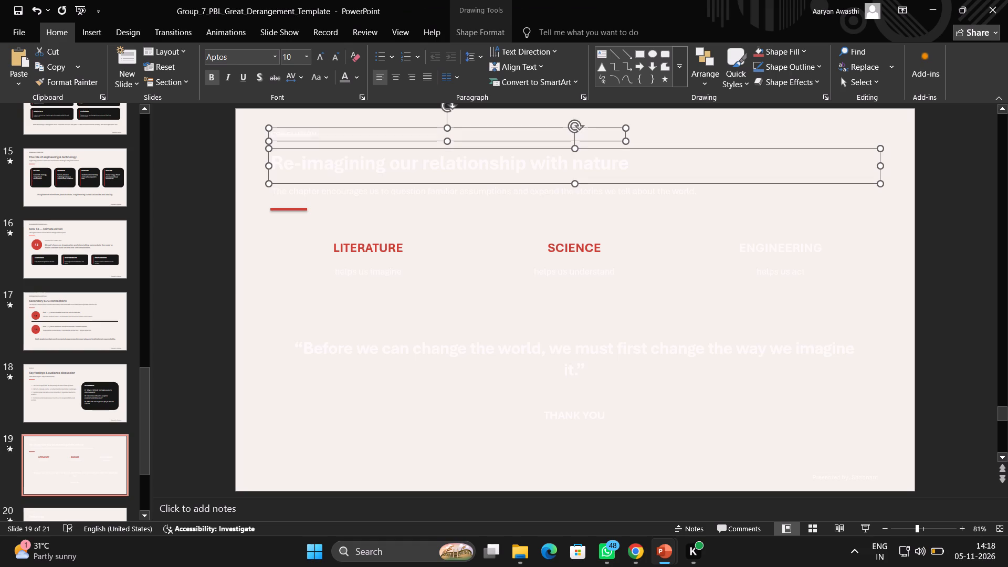
pyautogui.keyDown('ctrl'); pyautogui.click(345, 193); pyautogui.keyUp('ctrl')
pyautogui.keyDown('ctrl'); pyautogui.click(372, 278); pyautogui.keyUp('ctrl')
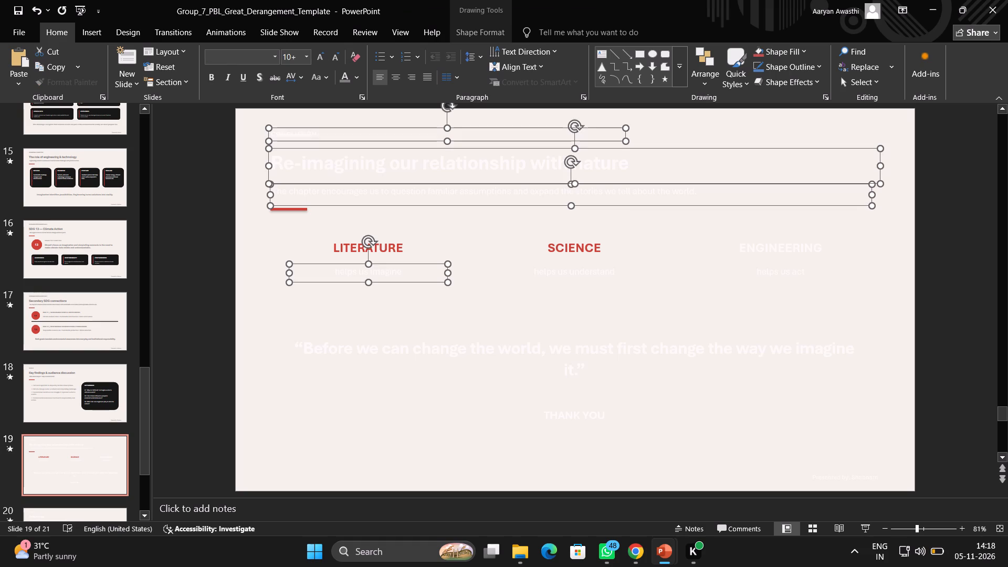
pyautogui.keyDown('ctrl'); pyautogui.click(568, 265); pyautogui.keyUp('ctrl')
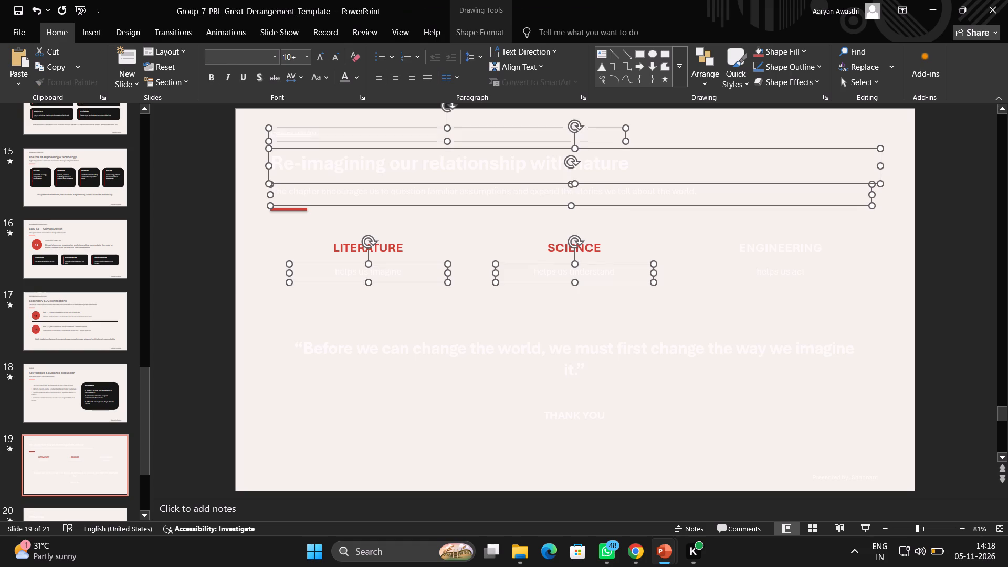
pyautogui.keyDown('ctrl'); pyautogui.click(765, 271); pyautogui.keyUp('ctrl')
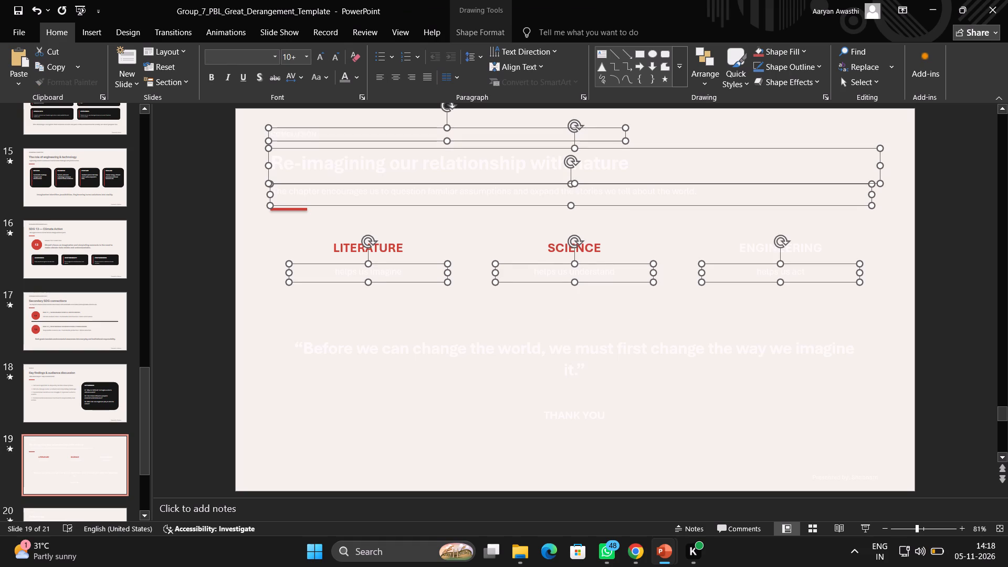
pyautogui.keyDown('ctrl'); pyautogui.click(673, 354); pyautogui.keyUp('ctrl')
pyautogui.keyDown('ctrl'); pyautogui.click(591, 417); pyautogui.keyUp('ctrl')
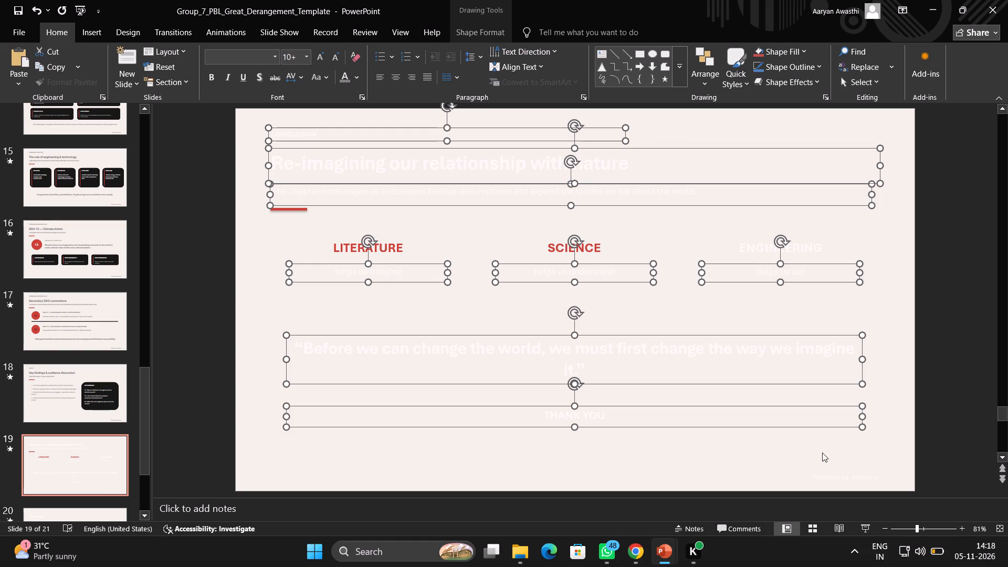
pyautogui.keyDown('ctrl'); pyautogui.click(837, 470); pyautogui.keyUp('ctrl')
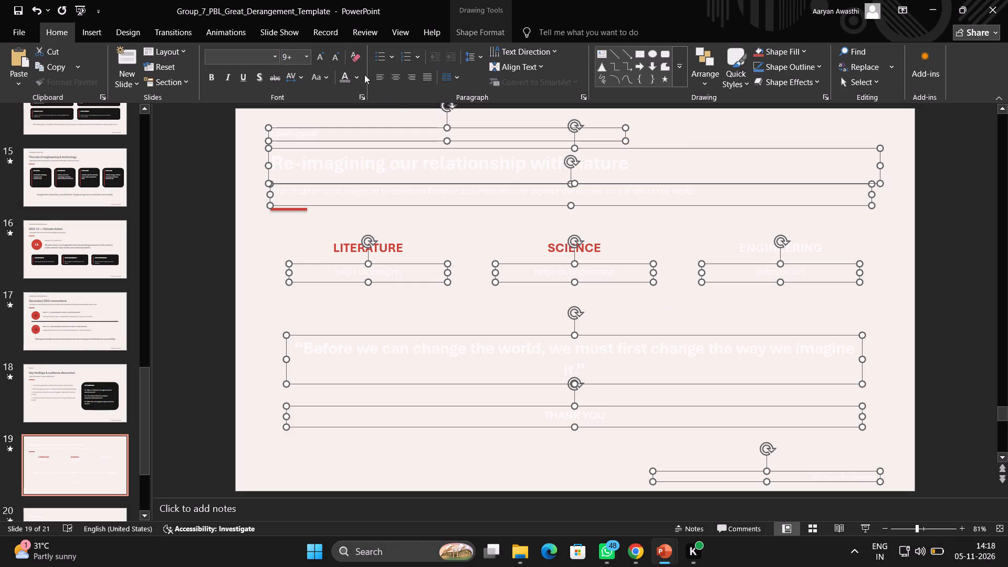
pyautogui.click(341, 80)
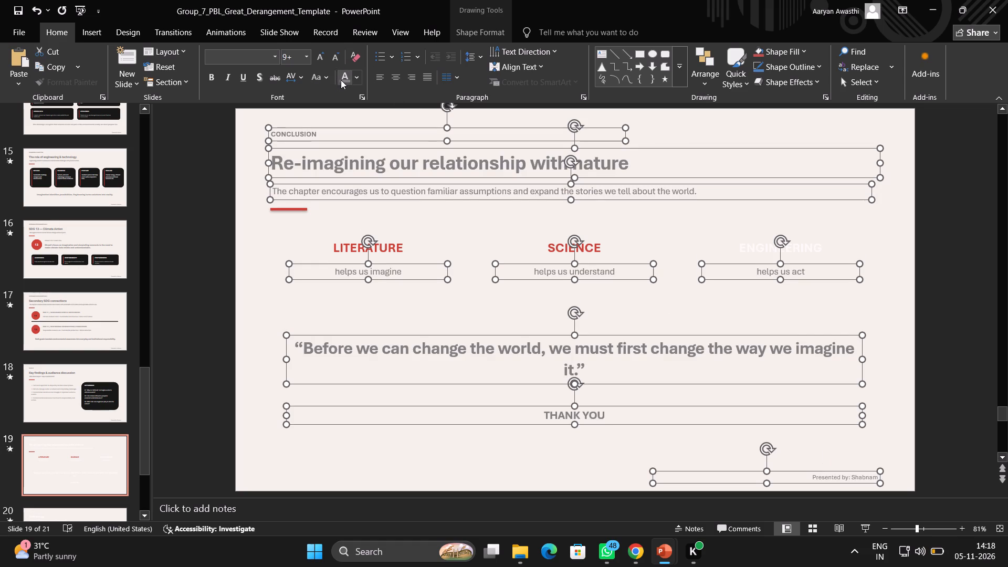
# Replace slide 19's white ENGINEERING heading with a copy of the red SCIENCE heading, removing the leftover white letters and space.
pyautogui.click(771, 249)
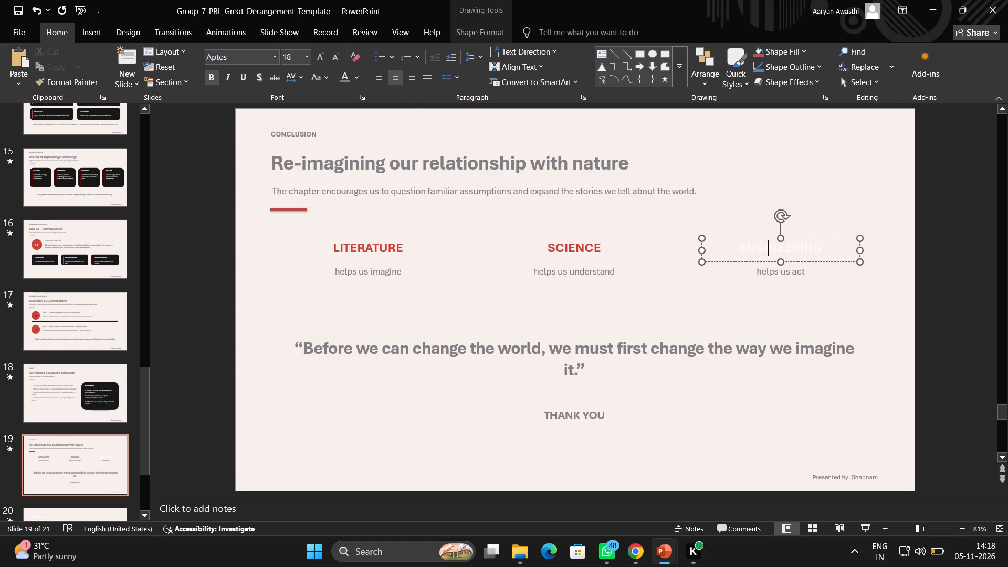
pyautogui.click(595, 253)
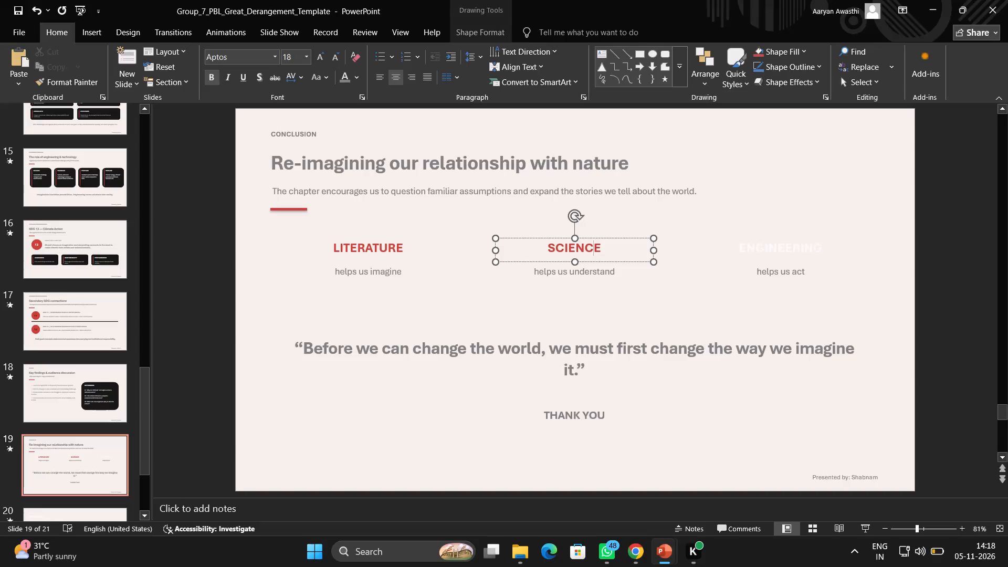
pyautogui.doubleClick(577, 253)
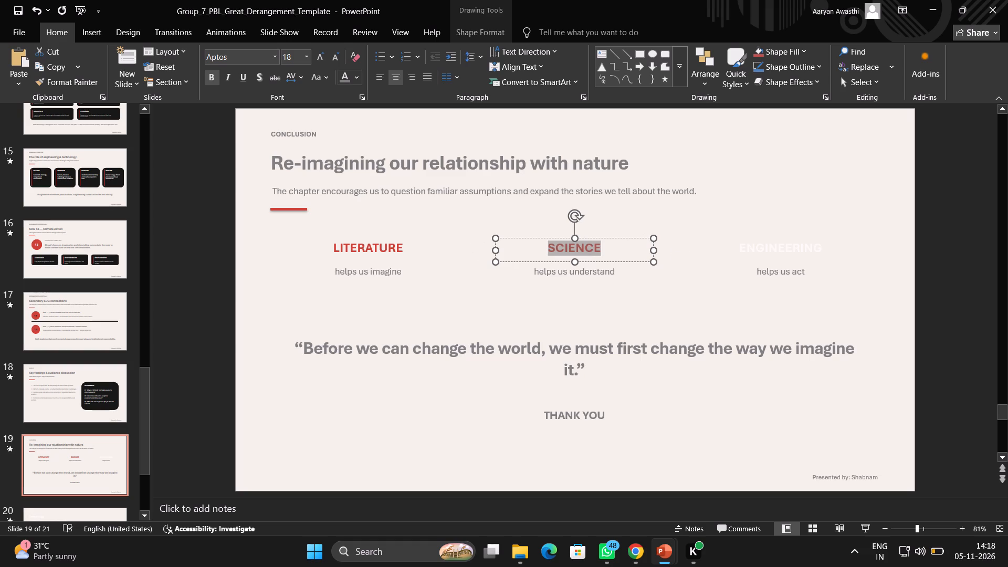
pyautogui.hotkey('ctrl', 'c')
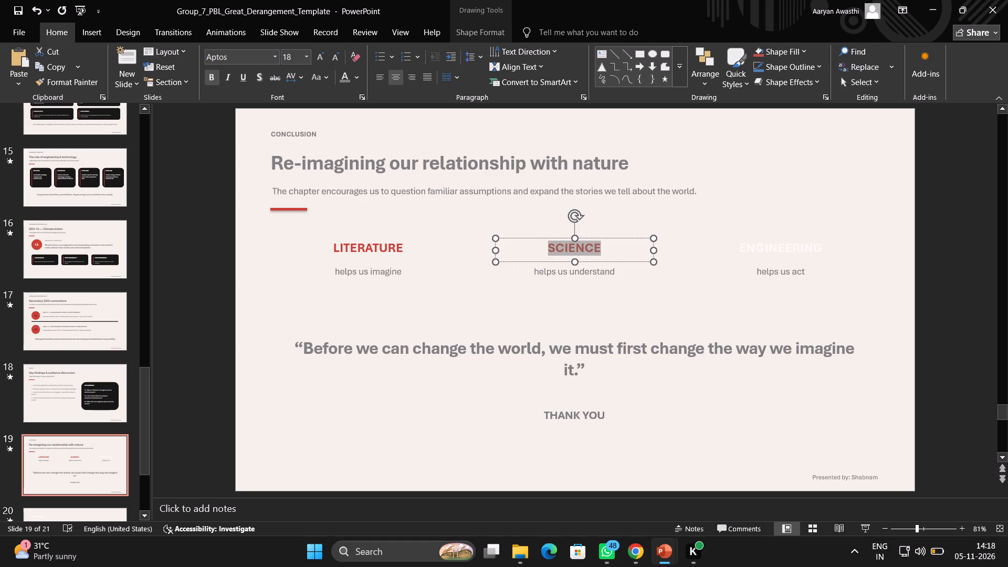
pyautogui.click(797, 242)
pyautogui.hotkey('ctrl', 'v')
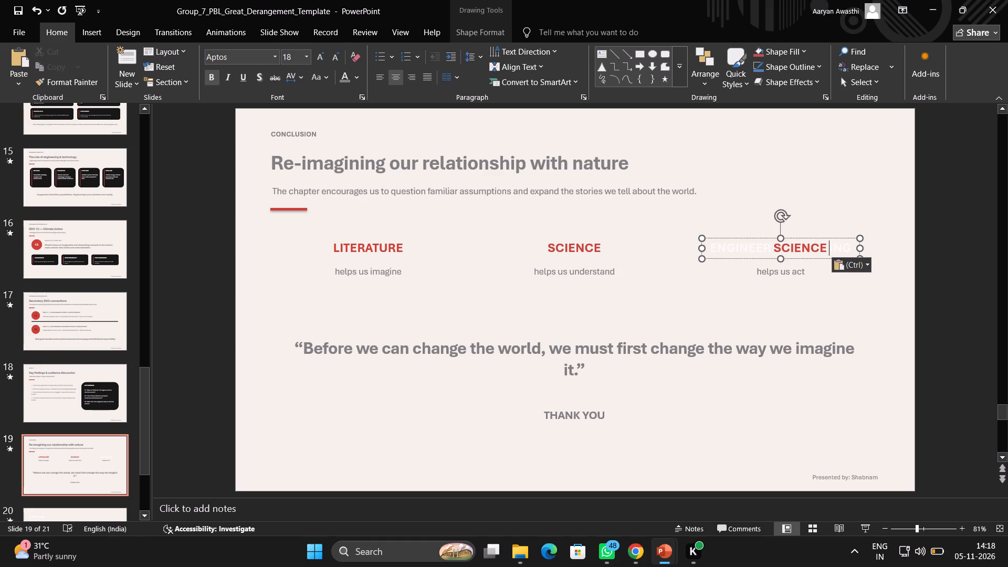
pyautogui.press('Right')
pyautogui.press('Right')
pyautogui.press('Right')
pyautogui.press('BackSpace')
pyautogui.press('BackSpace')
pyautogui.press('BackSpace')
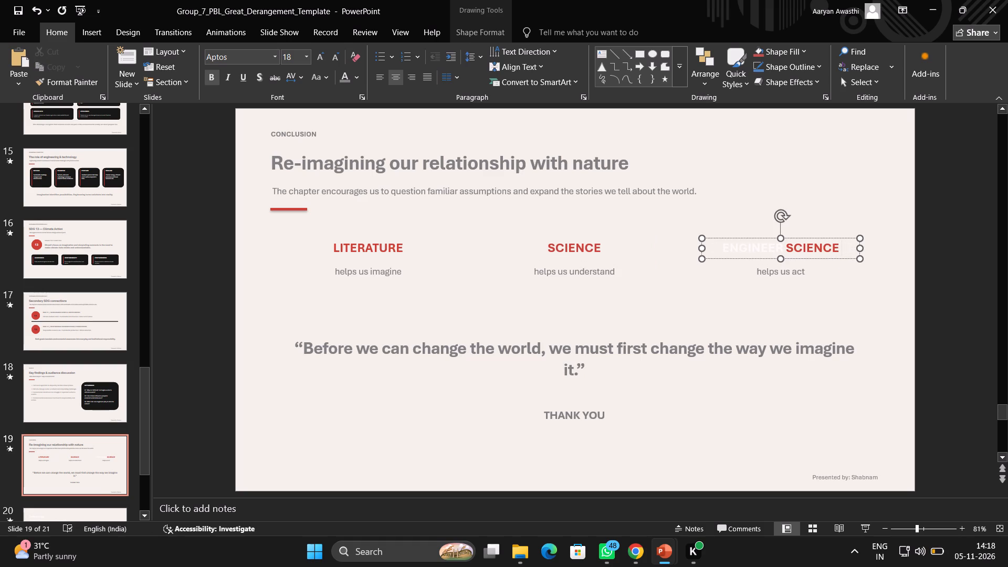
pyautogui.press('Left')
pyautogui.press('Left')
pyautogui.press('Left')
pyautogui.press('Left')
pyautogui.press('Left')
pyautogui.press('Left')
pyautogui.press('Left')
pyautogui.press('Left')
pyautogui.press('Left')
pyautogui.press('BackSpace')
pyautogui.press('BackSpace')
pyautogui.press('BackSpace')
pyautogui.press('BackSpace')
pyautogui.press('BackSpace')
pyautogui.press('BackSpace')
pyautogui.press('BackSpace')
pyautogui.press('BackSpace')
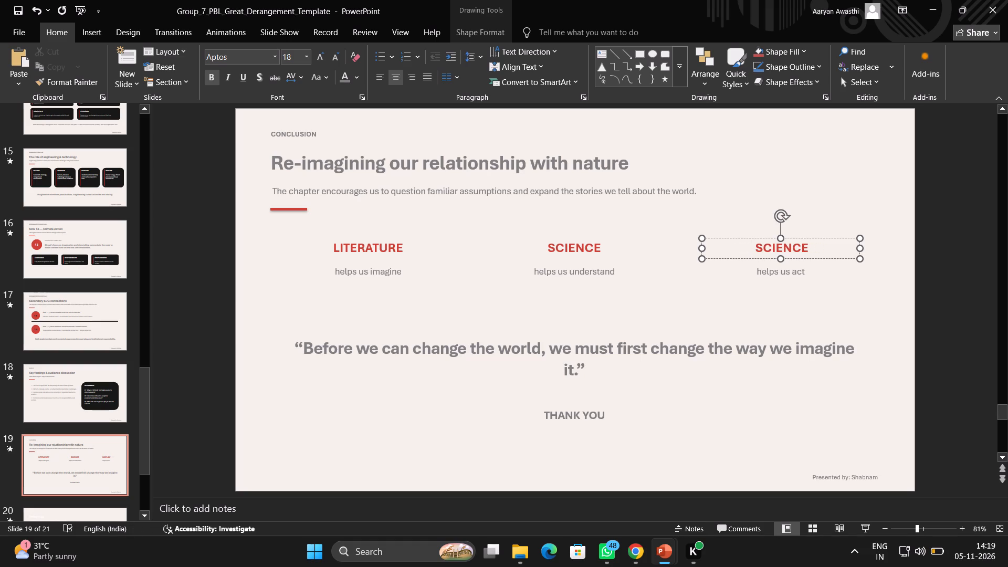
pyautogui.press('Right')
pyautogui.press('BackSpace')
# Change the copied red heading above "helps us act" on slide 19 to ENGINEERING.
pyautogui.doubleClick(787, 245)
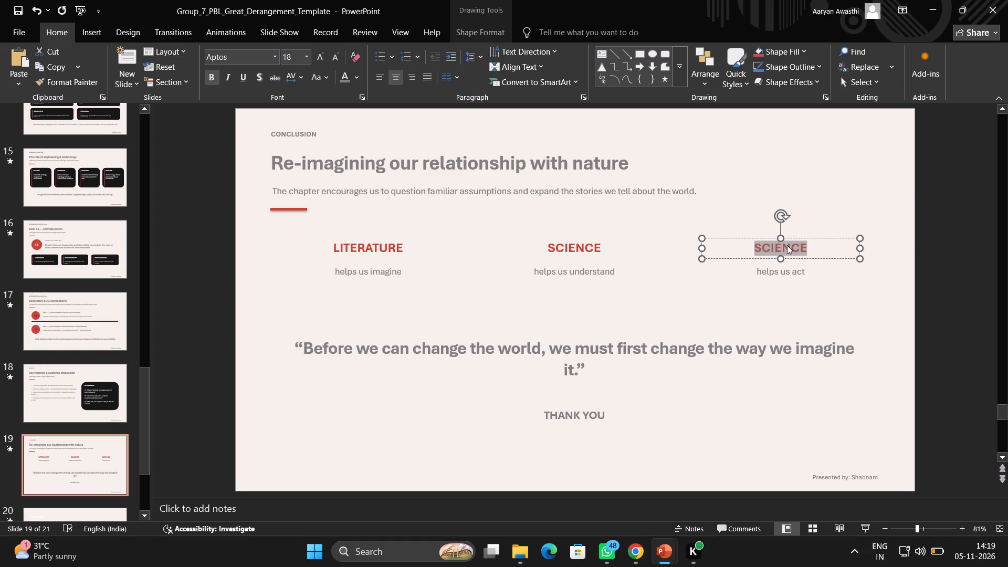
pyautogui.hotkey('shift', 'e')
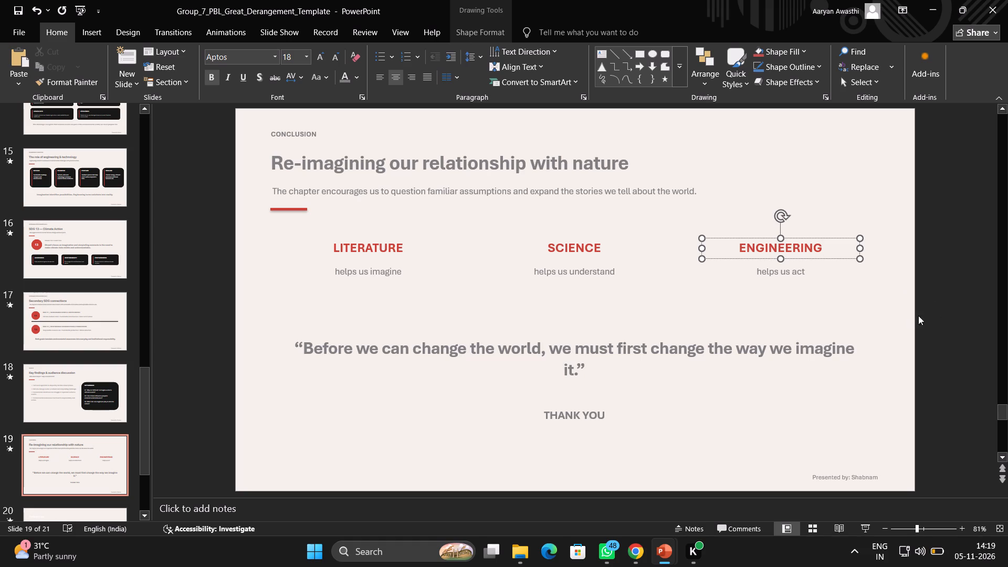
pyautogui.click(954, 322)
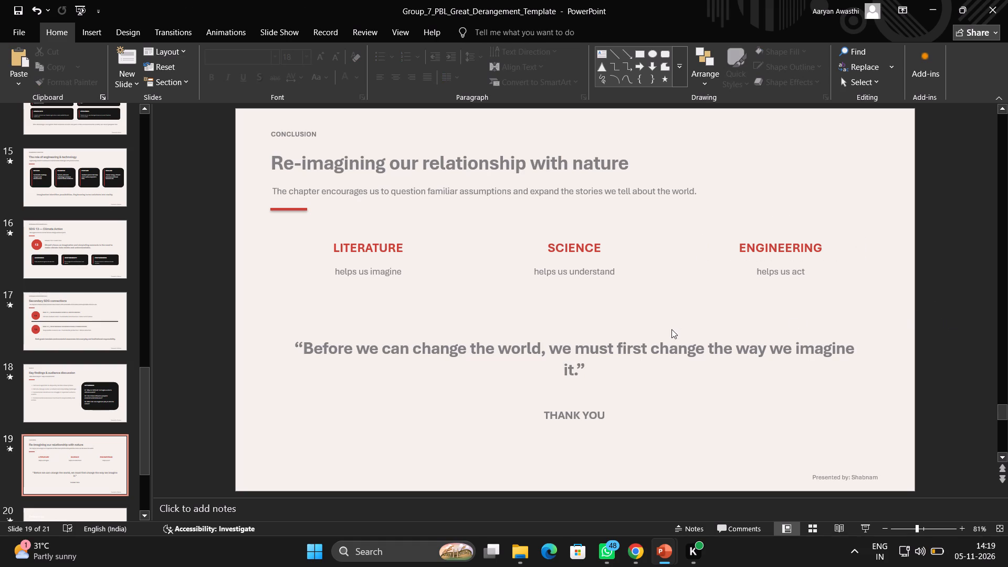
# Recolour slide 20's APPENDIX label, References title and subtitle grey, leaving the text in the two black cards out.
pyautogui.scroll(-1, 57, 385)
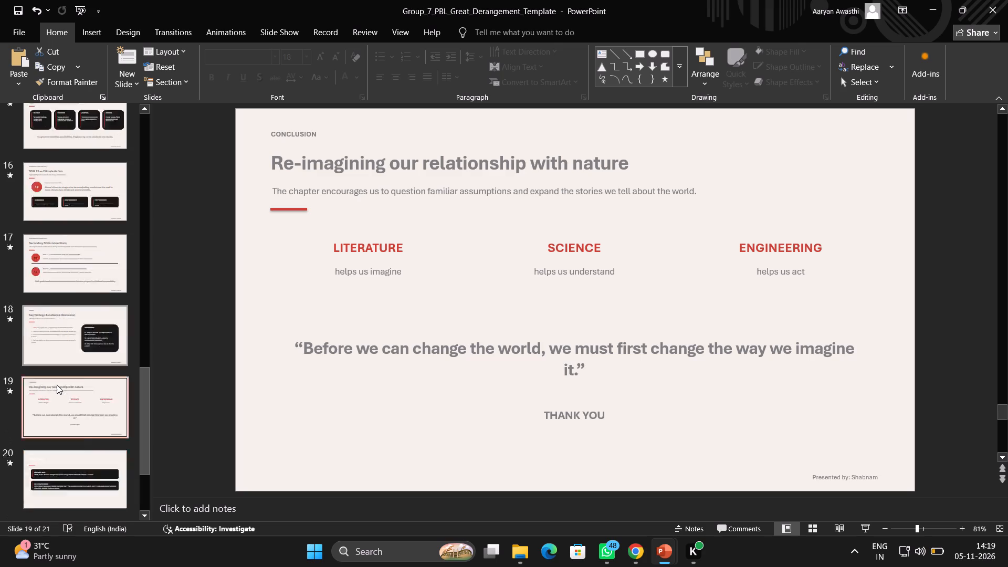
pyautogui.scroll(-1, 57, 385)
pyautogui.click(56, 396)
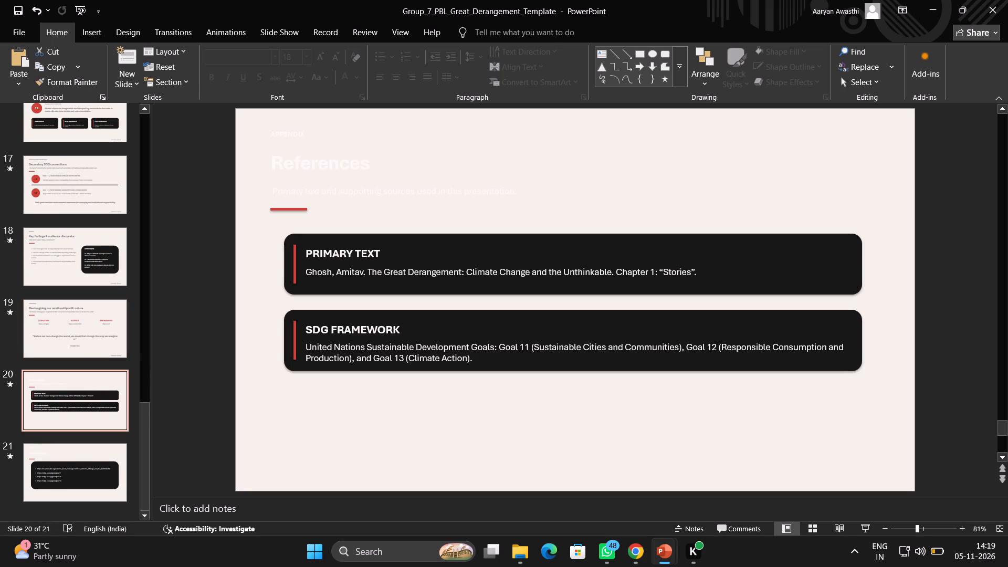
pyautogui.click(321, 134)
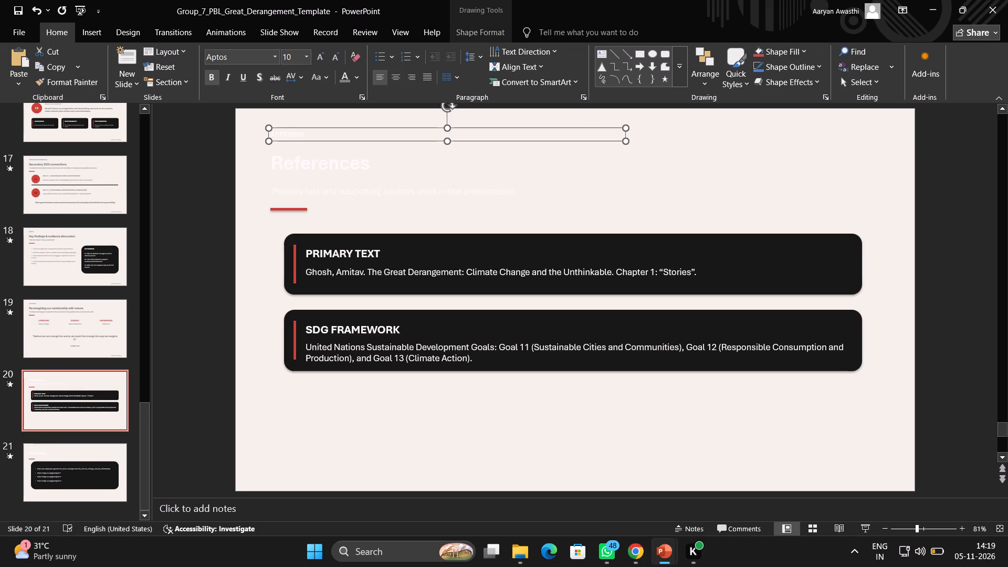
pyautogui.keyDown('ctrl'); pyautogui.click(425, 169); pyautogui.keyUp('ctrl')
pyautogui.keyDown('ctrl'); pyautogui.click(419, 192); pyautogui.keyUp('ctrl')
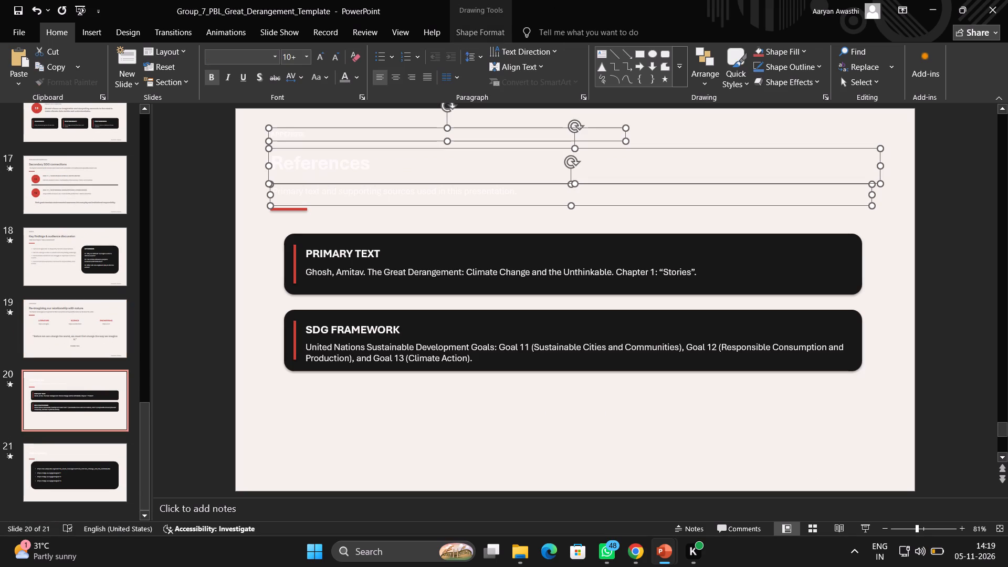
pyautogui.keyDown('ctrl'); pyautogui.click(863, 481); pyautogui.keyUp('ctrl')
pyautogui.click(337, 77)
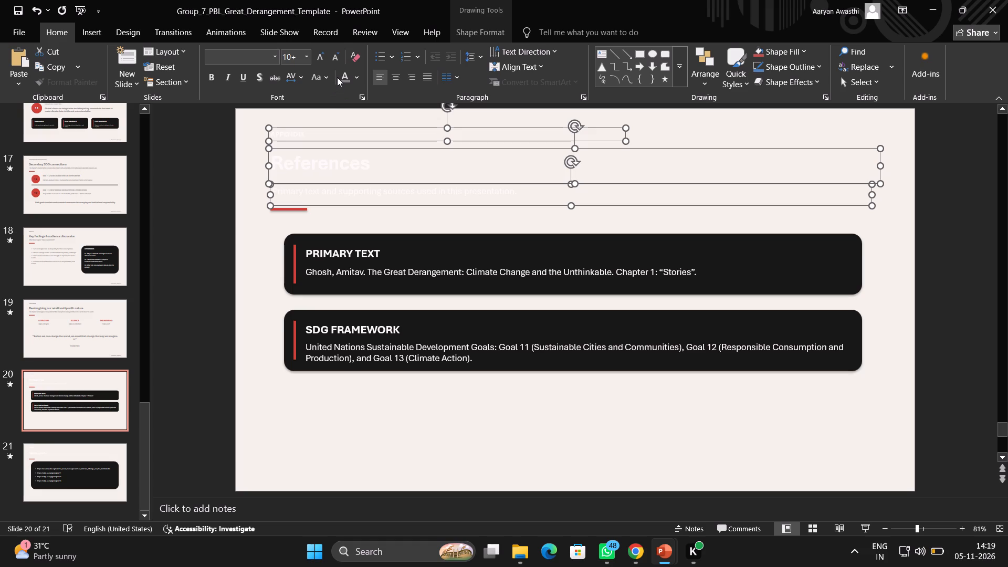
pyautogui.click(344, 77)
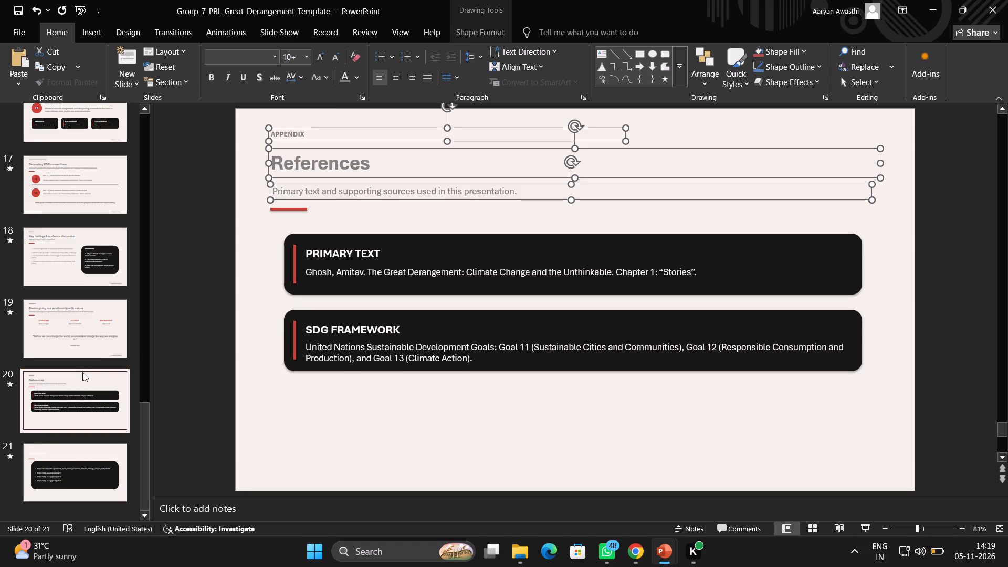
# Recolour slide 21's APPENDIX label and Webliography title grey, leaving the links in the black card out.
pyautogui.scroll(-8, 82, 372)
pyautogui.click(75, 490)
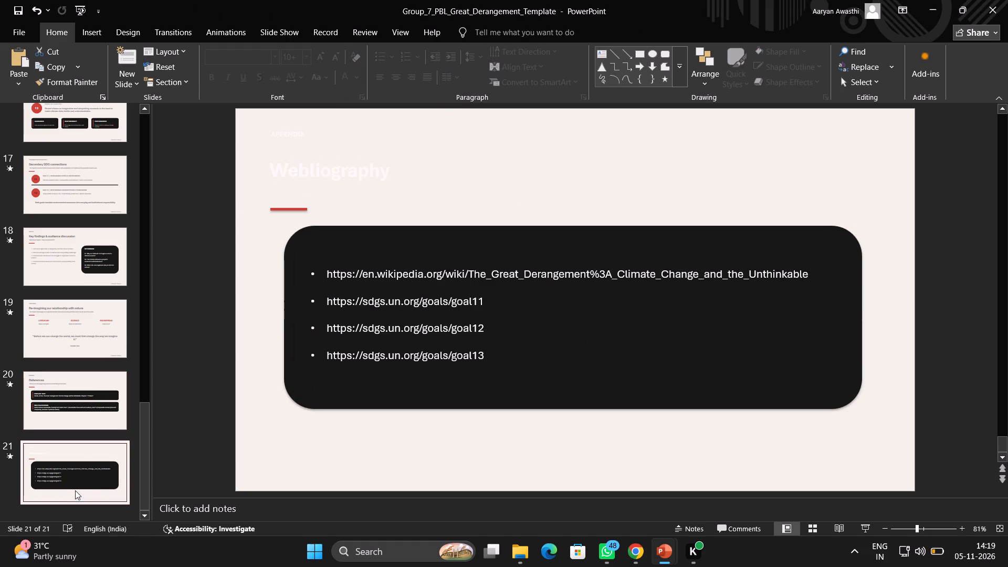
pyautogui.click(294, 136)
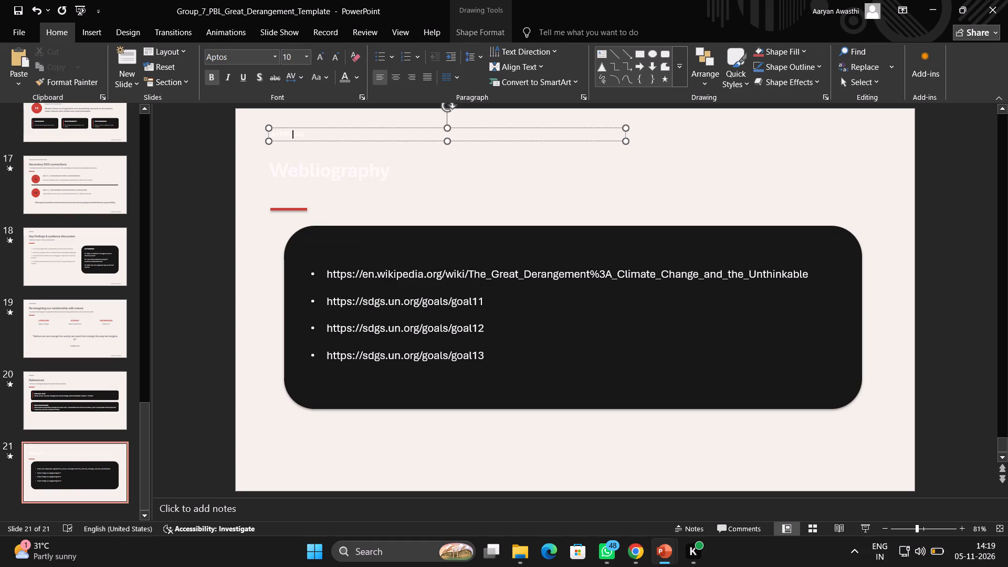
pyautogui.keyDown('ctrl'); pyautogui.click(332, 167); pyautogui.keyUp('ctrl')
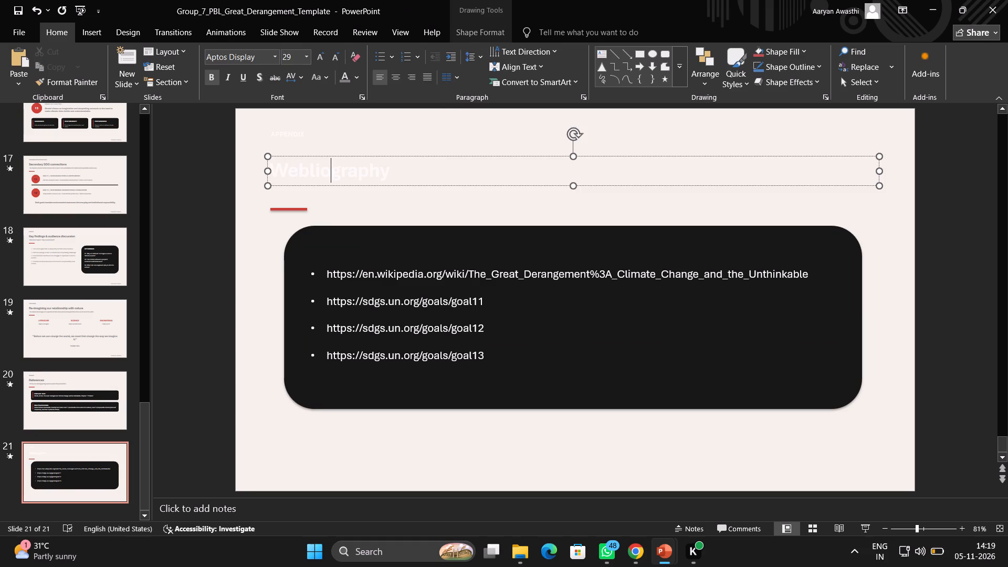
pyautogui.click(360, 142)
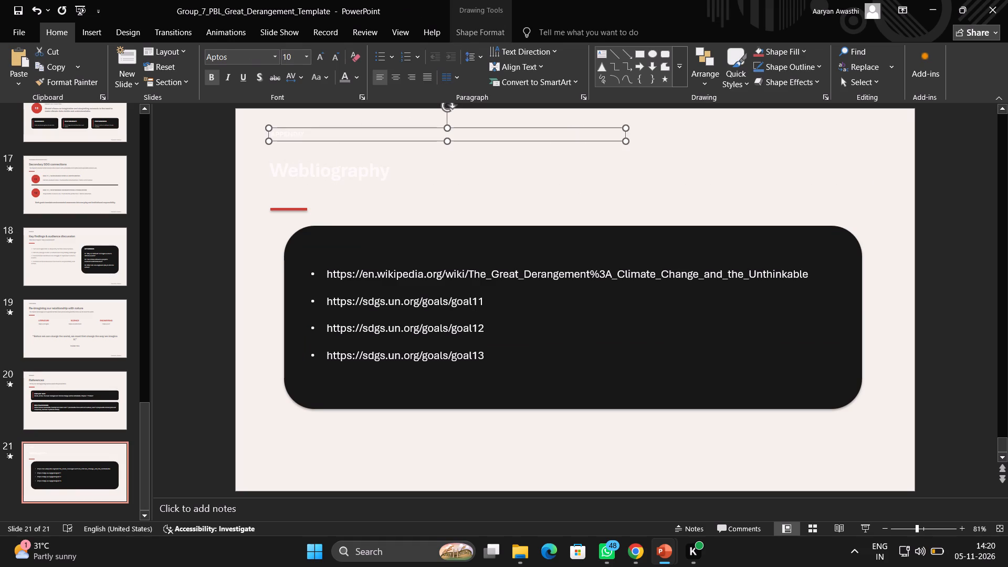
pyautogui.keyDown('ctrl'); pyautogui.click(432, 182); pyautogui.keyUp('ctrl')
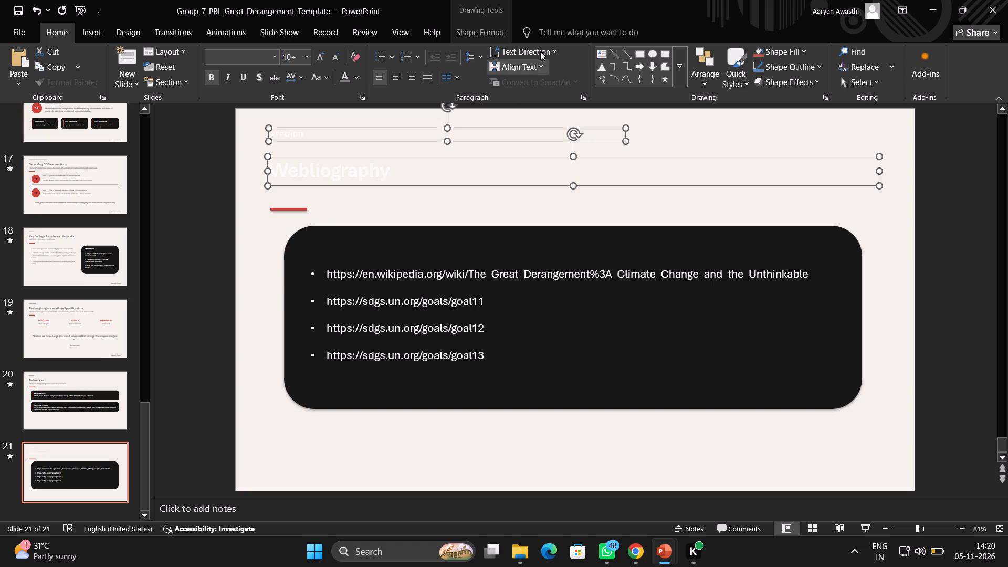
pyautogui.click(344, 77)
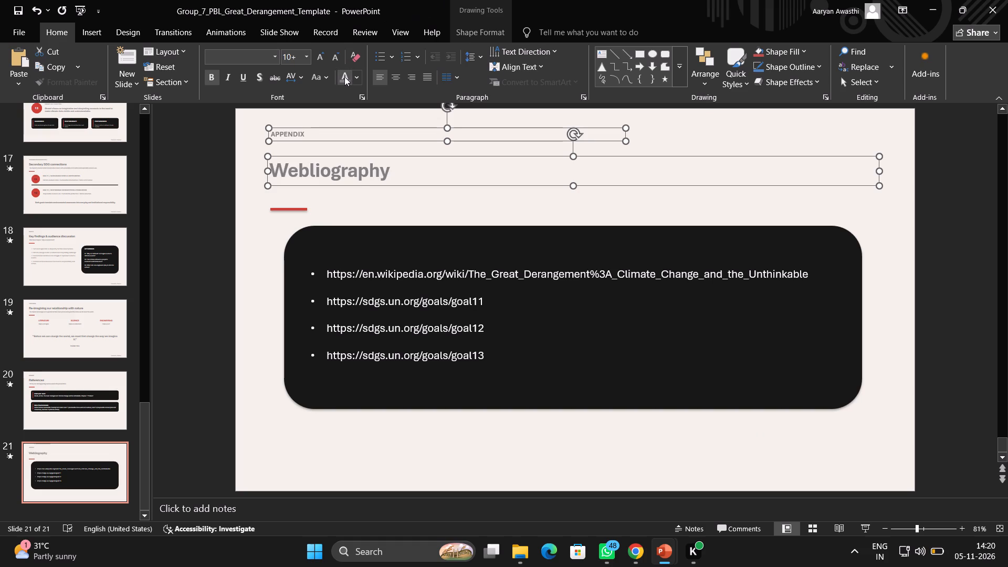
pyautogui.click(731, 448)
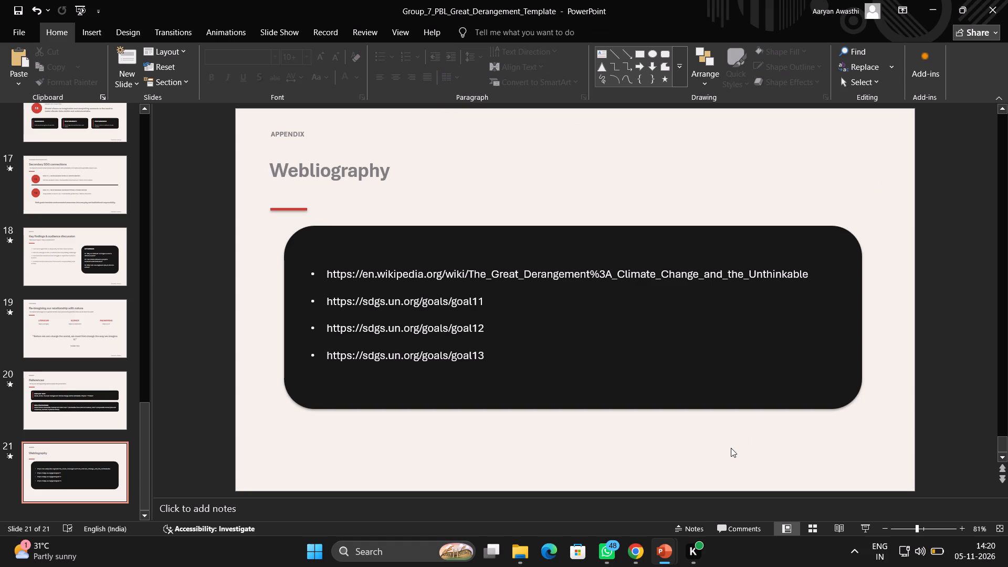
# Run the slide show from the cover, check how the opening slides look and return to the cover.
pyautogui.press('F5')
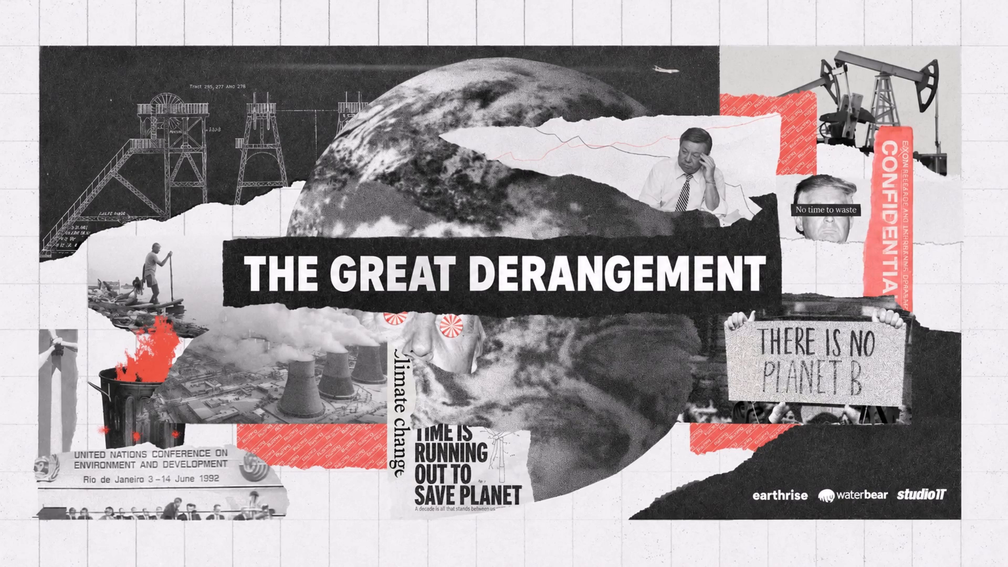
pyautogui.press('Right')
pyautogui.press('Right')
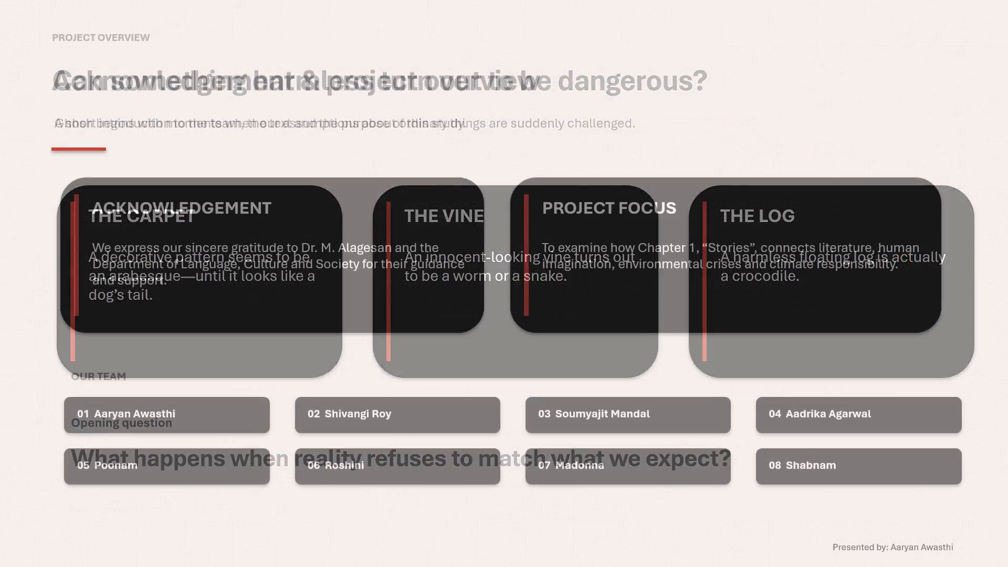
pyautogui.press('Right')
pyautogui.press('Right')
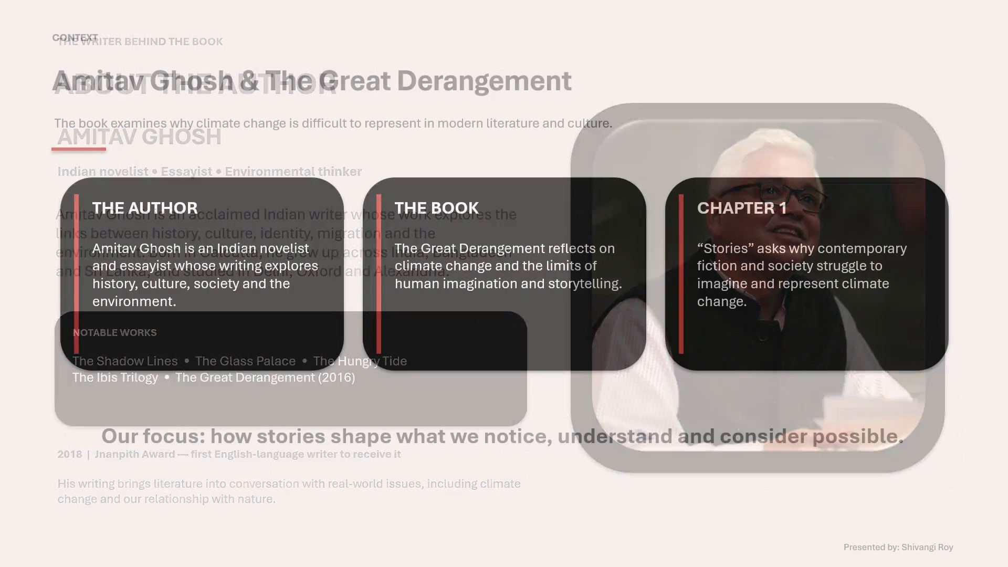
pyautogui.press('Right')
pyautogui.press('Left')
pyautogui.press('Left')
pyautogui.press('Left')
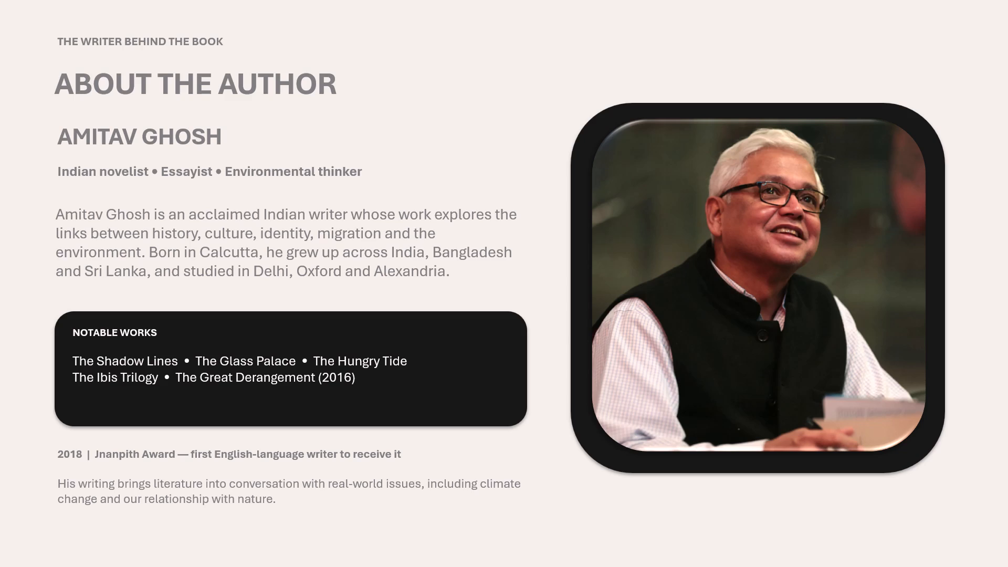
pyautogui.press('Left')
pyautogui.press('Left')
pyautogui.press('Left')
pyautogui.press('Left')
pyautogui.press('Left')
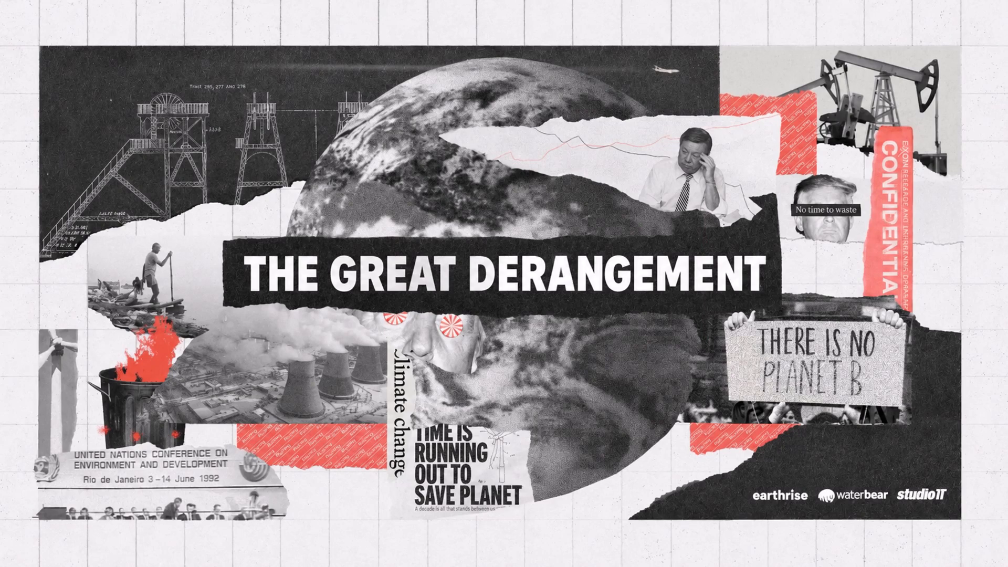
pyautogui.press('Right')
pyautogui.press('Left')
# Play the slide show from the cover through to slide 11, checking text readability, and end the show.
pyautogui.press('Right')
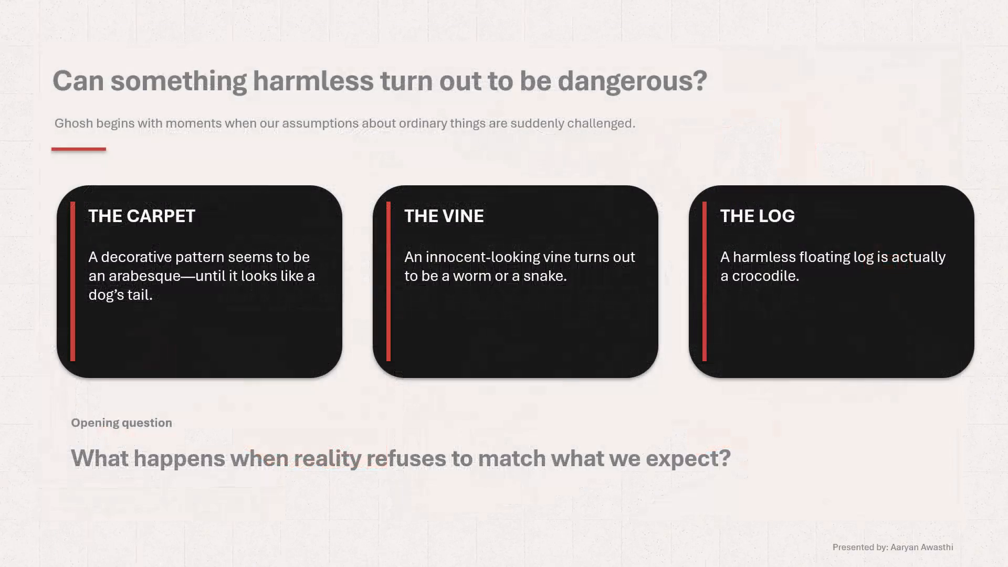
pyautogui.press('Right')
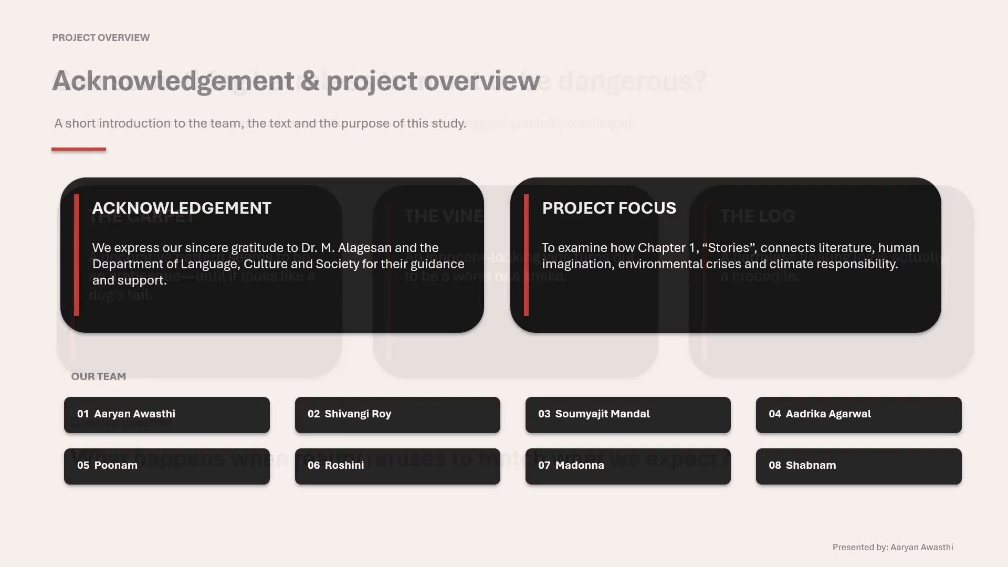
pyautogui.press('Right')
pyautogui.press('Right')
pyautogui.press('Right')
pyautogui.press('Right')
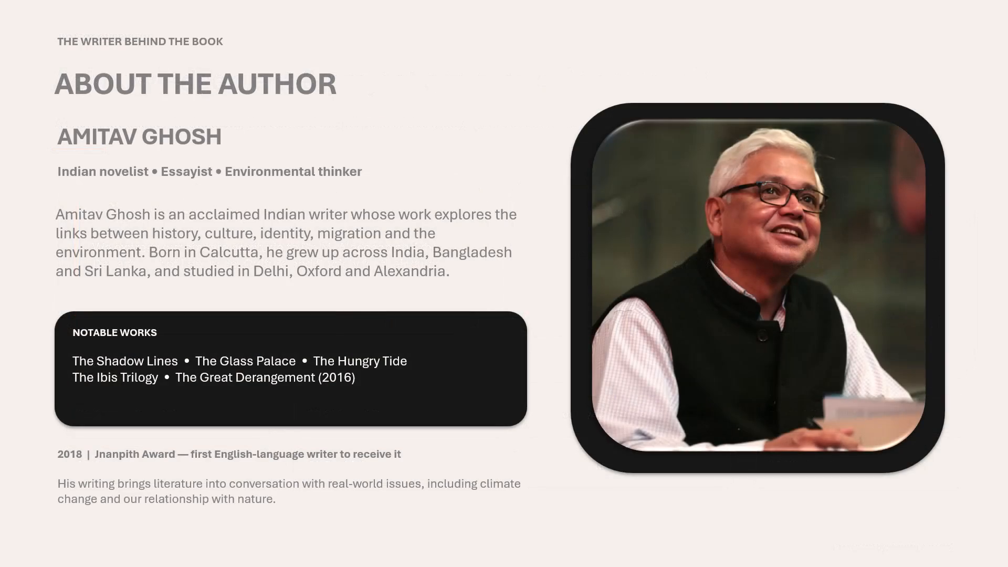
pyautogui.press('Right')
pyautogui.press('Right')
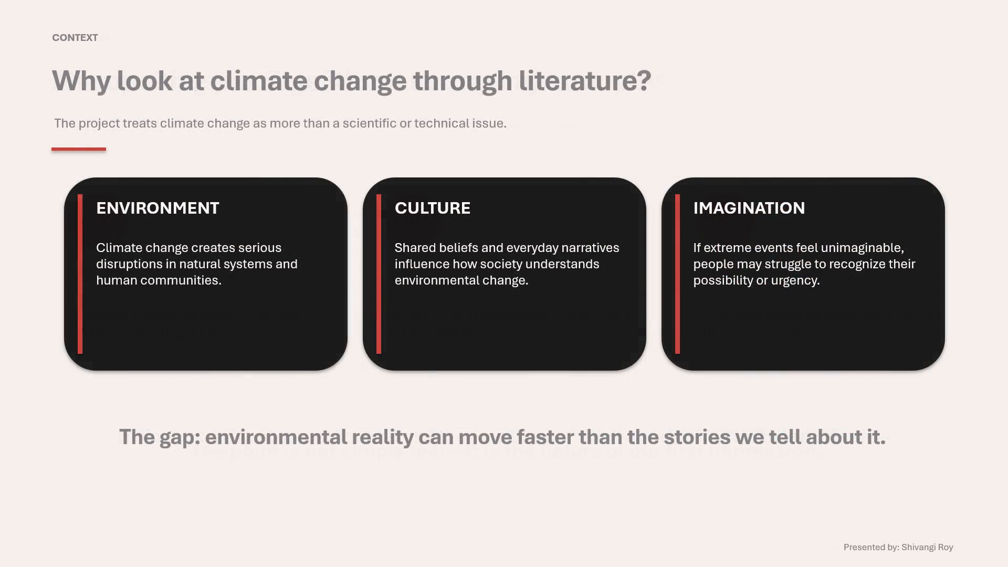
pyautogui.press('Right')
pyautogui.press('Right')
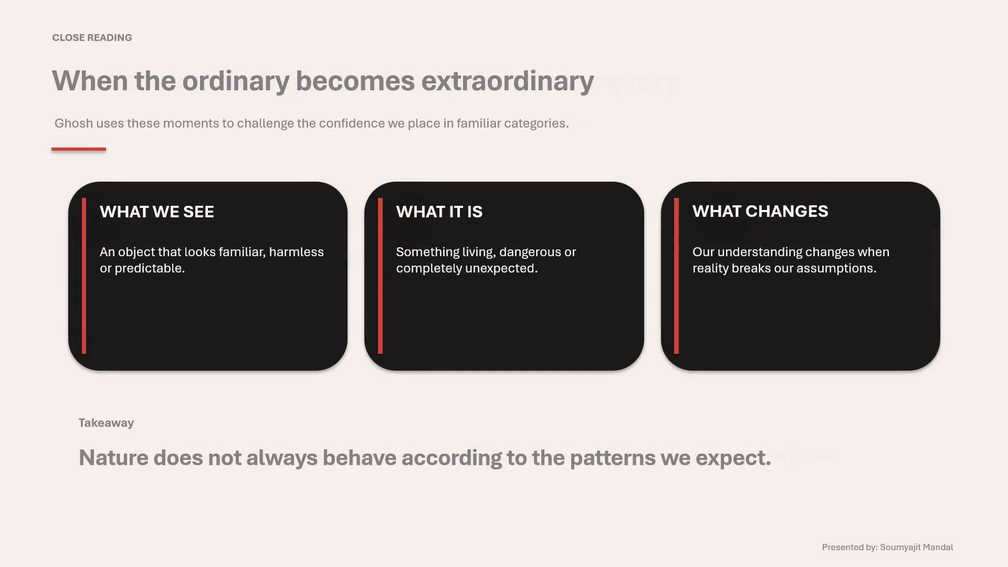
pyautogui.press('Right')
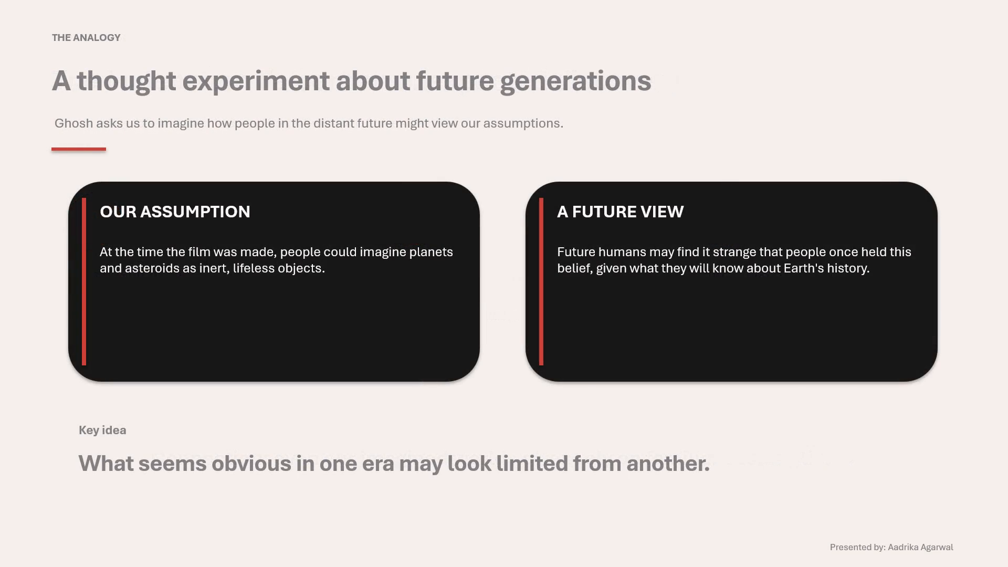
pyautogui.press('Right')
pyautogui.press('Right')
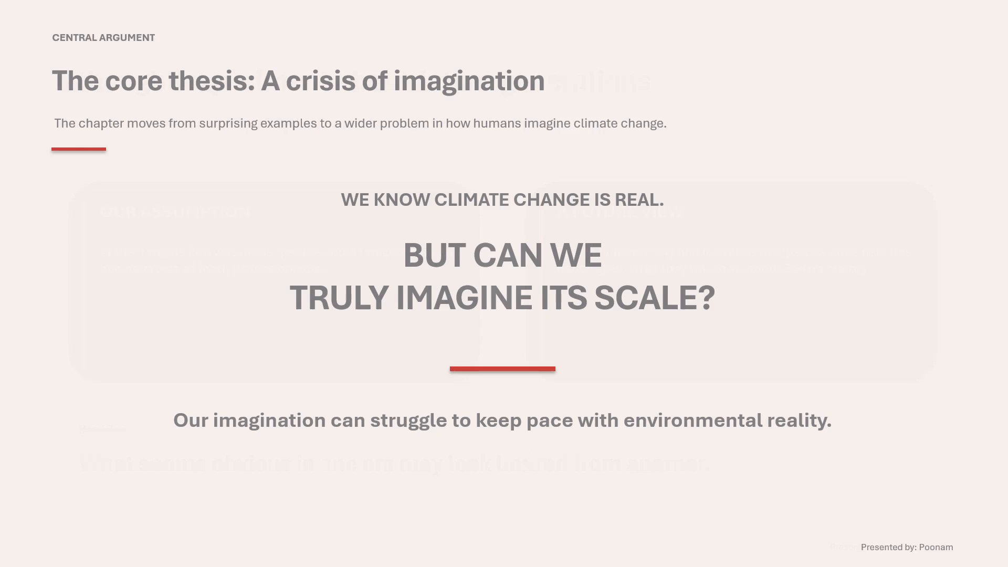
pyautogui.press('Escape')
# Paste the penguin picture from the clipboard history onto the cover slide and place it in the slide's top-left corner.
pyautogui.scroll(16, 0, 143)
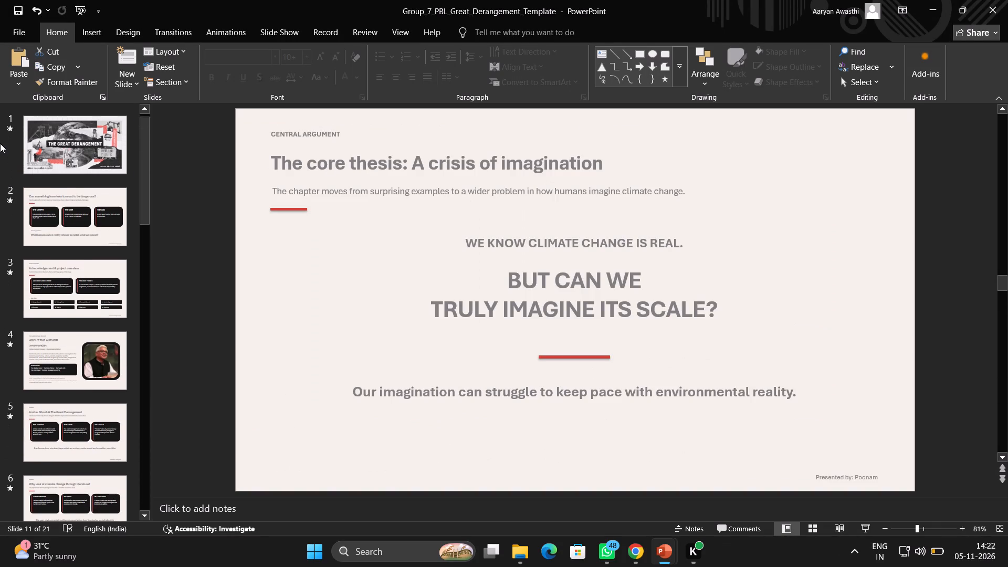
pyautogui.scroll(1, 0, 143)
pyautogui.click(61, 134)
pyautogui.click(337, 222)
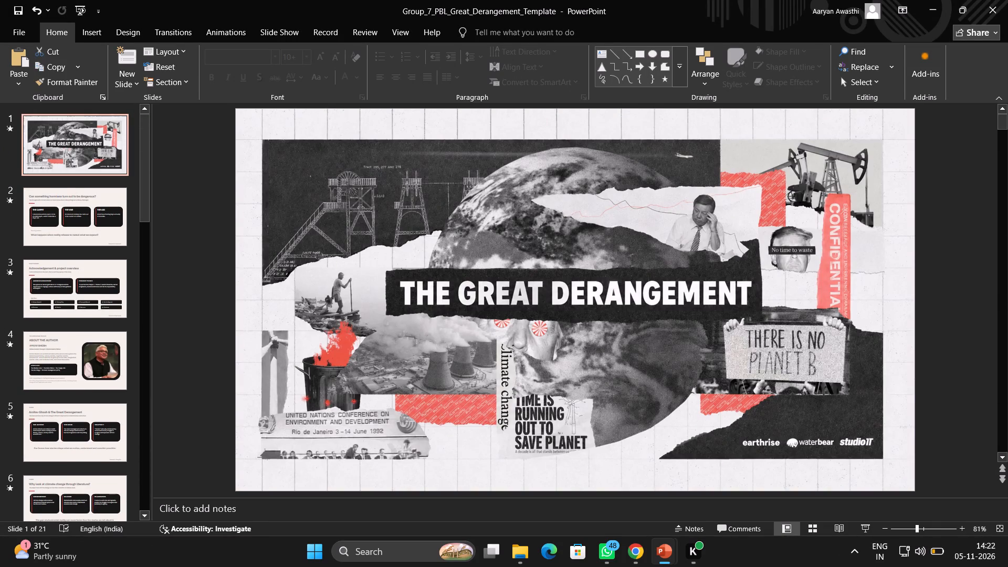
pyautogui.hotkey('ctrl', 'v')
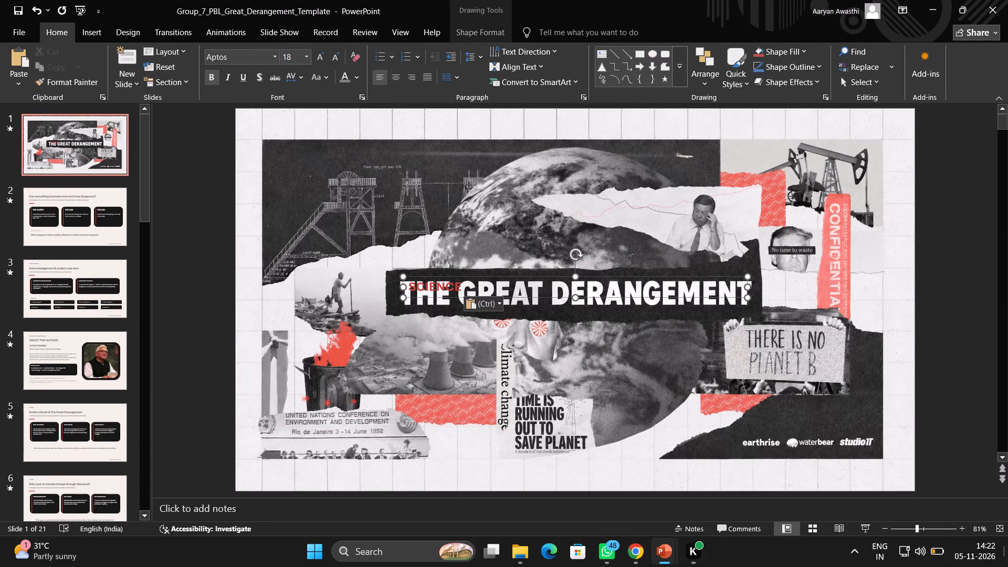
pyautogui.press('super+v')
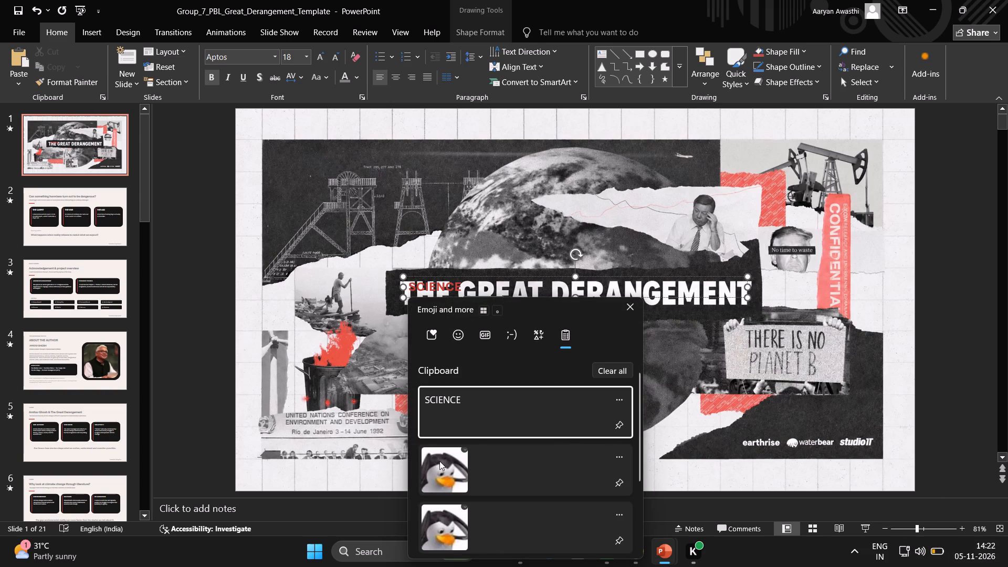
pyautogui.click(439, 461)
pyautogui.hotkey('ctrl', 'v')
pyautogui.moveTo(548, 271); pyautogui.dragTo(395, 195)
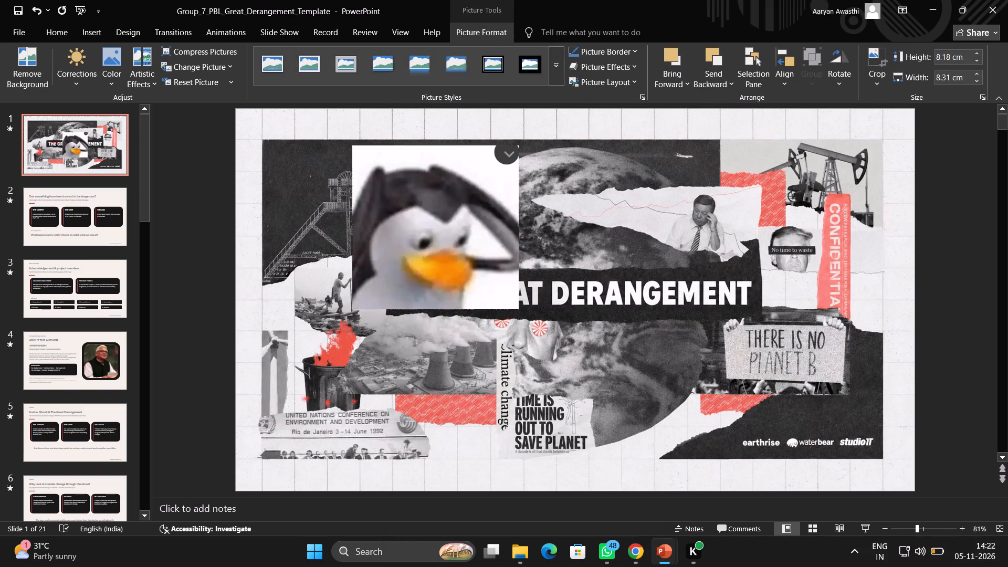
pyautogui.moveTo(395, 195); pyautogui.dragTo(299, 162)
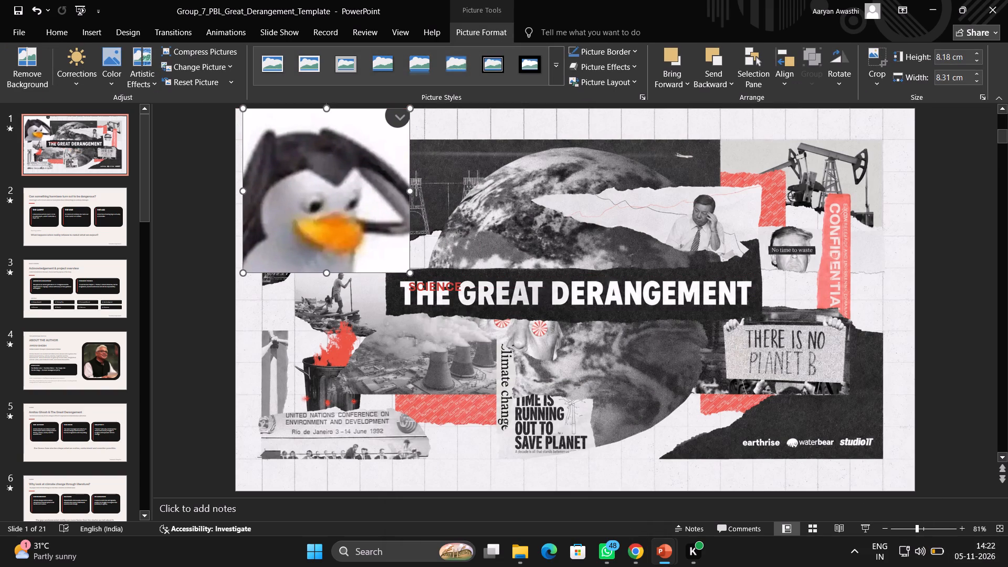
pyautogui.moveTo(299, 162); pyautogui.dragTo(292, 162)
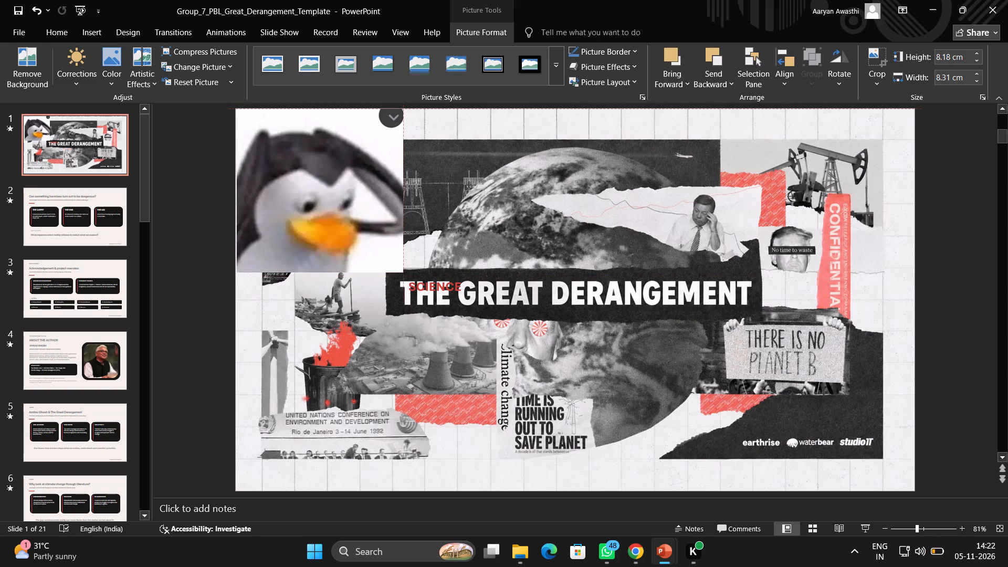
pyautogui.moveTo(292, 162); pyautogui.dragTo(291, 163)
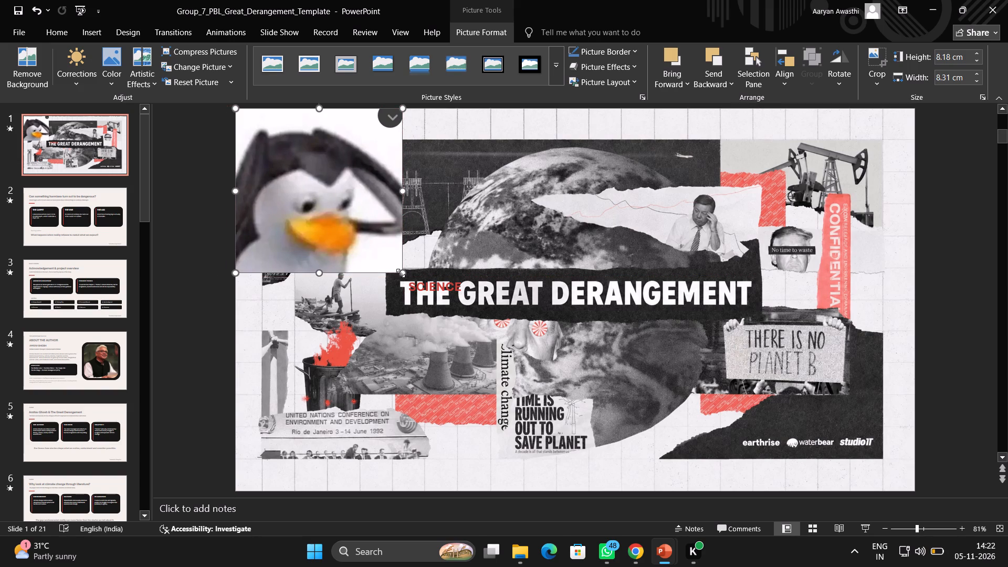
# Shrink the cover's penguin picture to 7.38 cm high by 7.5 cm wide and preview the cover in the slide show.
pyautogui.moveTo(401, 272); pyautogui.dragTo(383, 257)
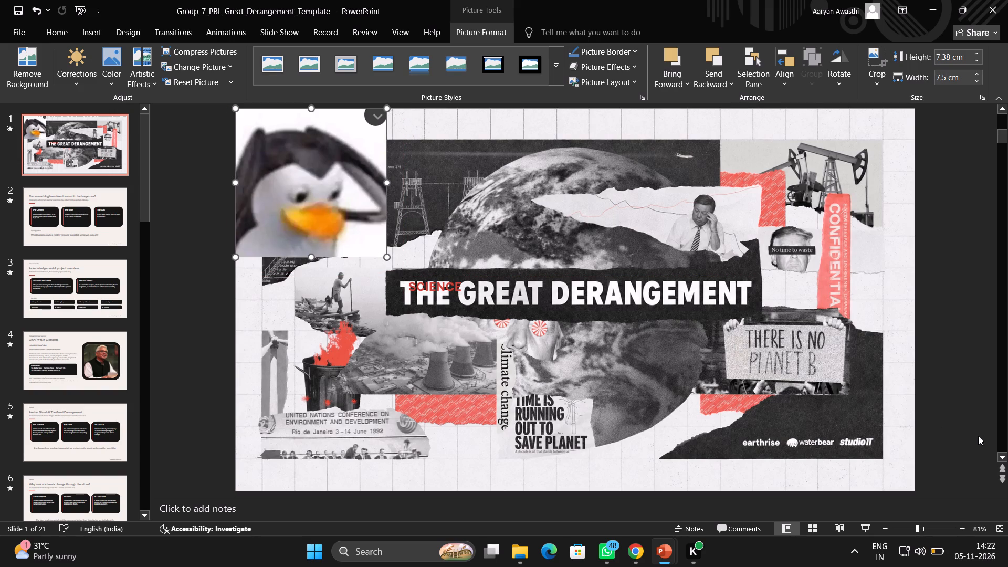
pyautogui.press('F5')
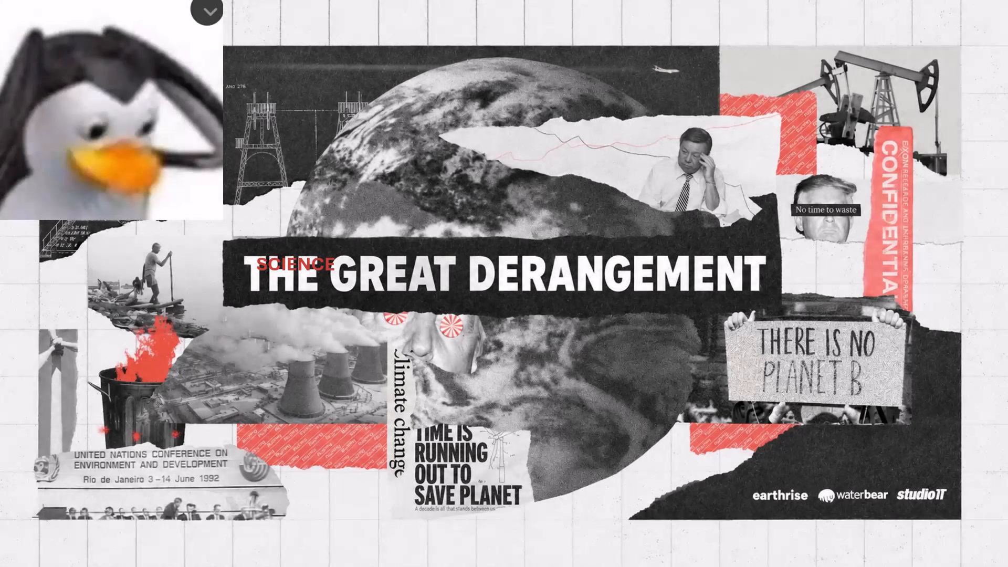
pyautogui.press('Escape')
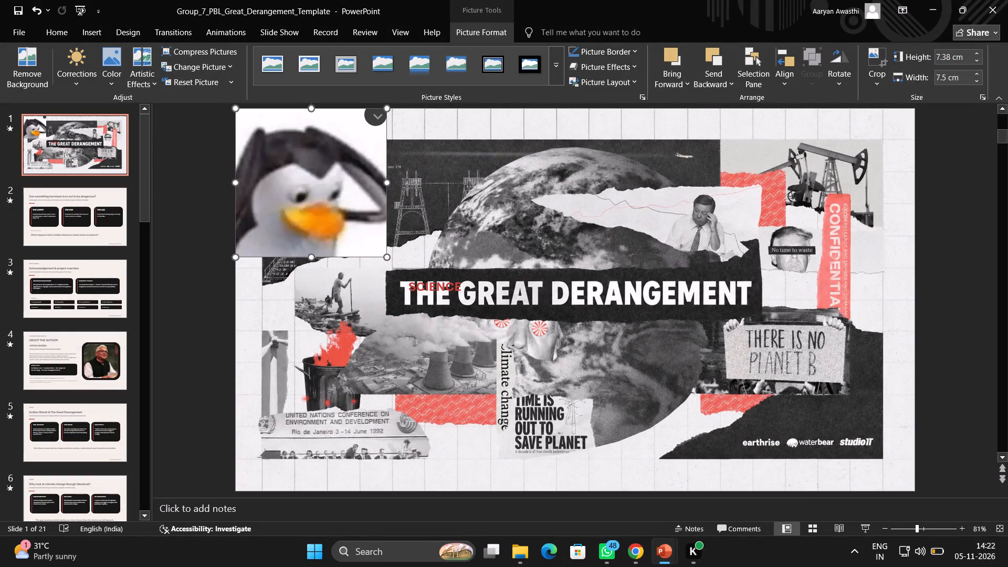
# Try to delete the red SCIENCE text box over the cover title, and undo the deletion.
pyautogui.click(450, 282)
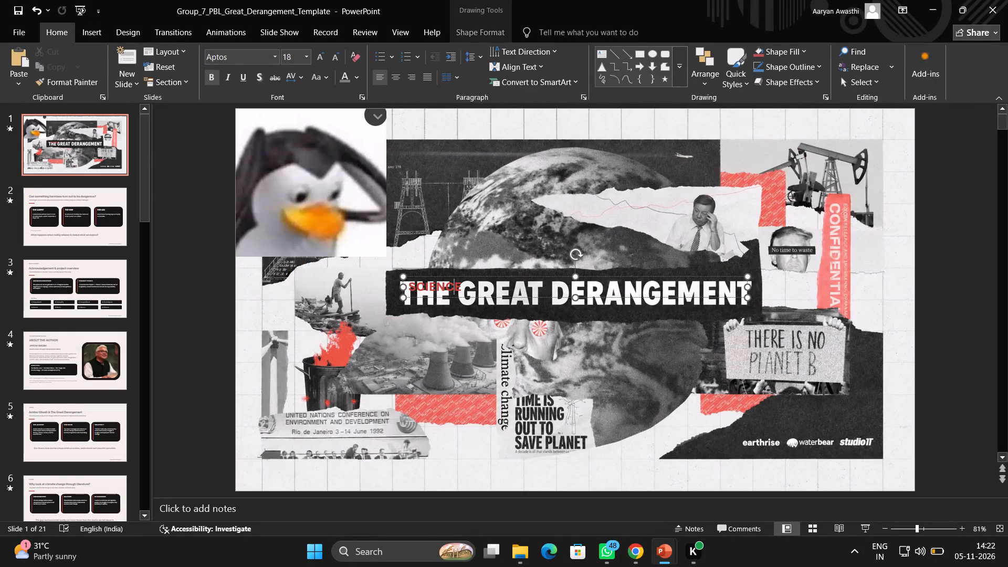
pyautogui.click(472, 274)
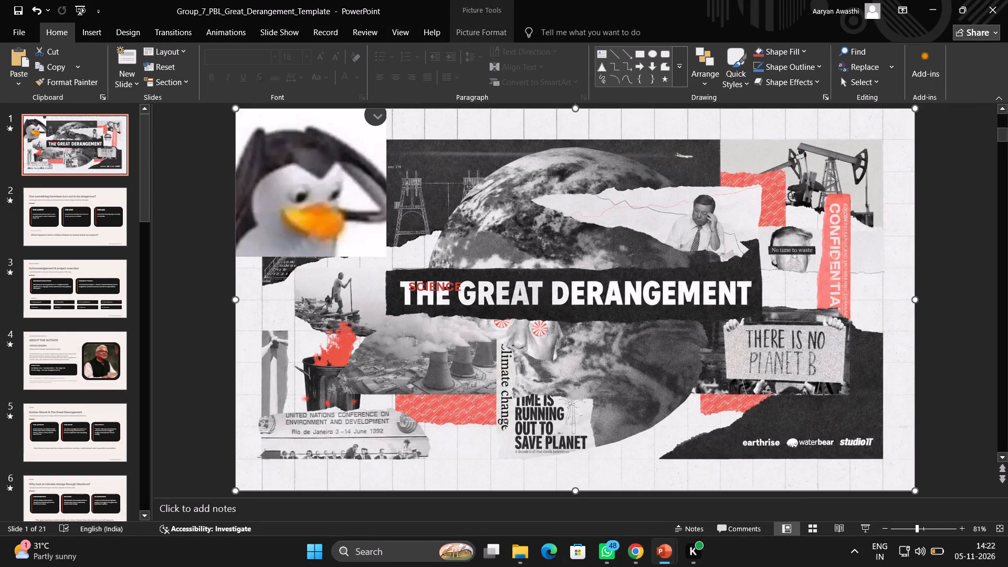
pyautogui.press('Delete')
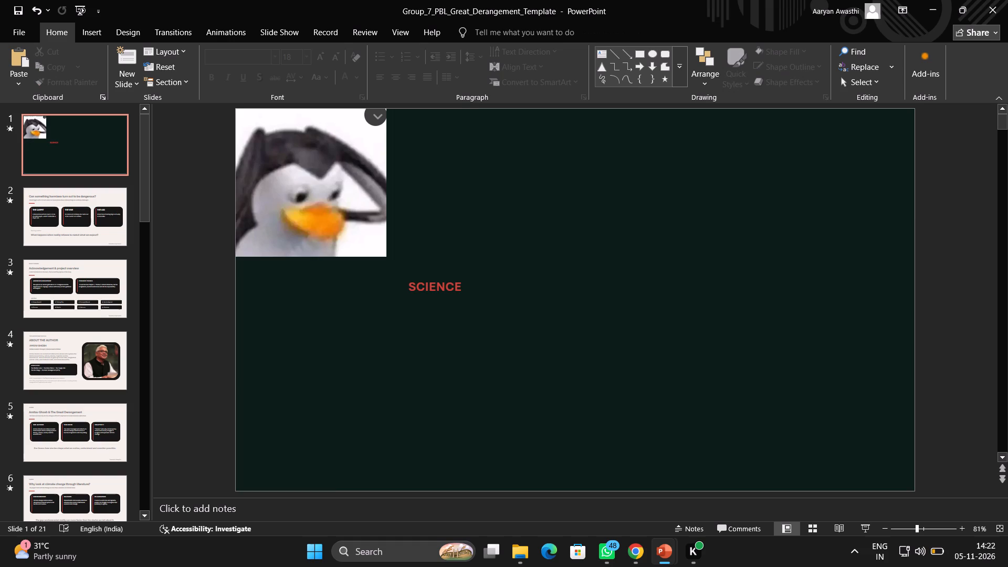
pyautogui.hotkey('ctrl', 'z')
# Select the red SCIENCE text box overlapping the cover title.
pyautogui.click(451, 290)
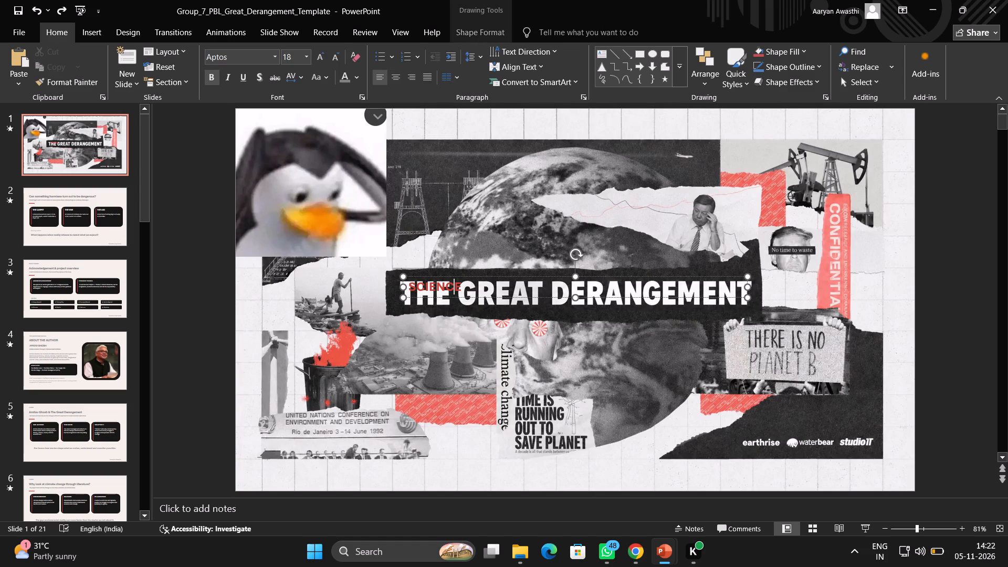
# Delete all the red SCIENCE text overlapping the cover title.
pyautogui.hotkey('ctrl', 'a')
pyautogui.press('Delete')
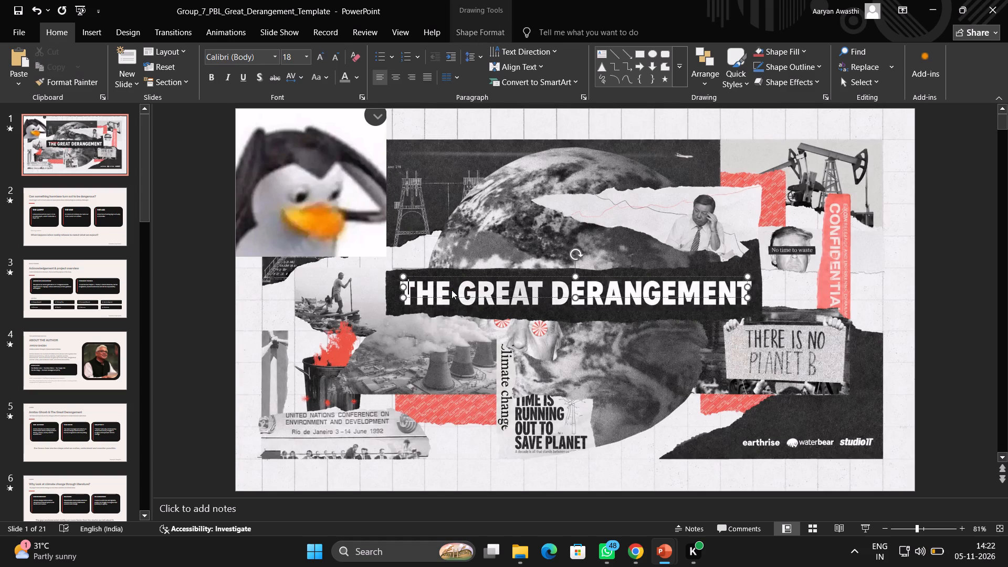
pyautogui.click(958, 321)
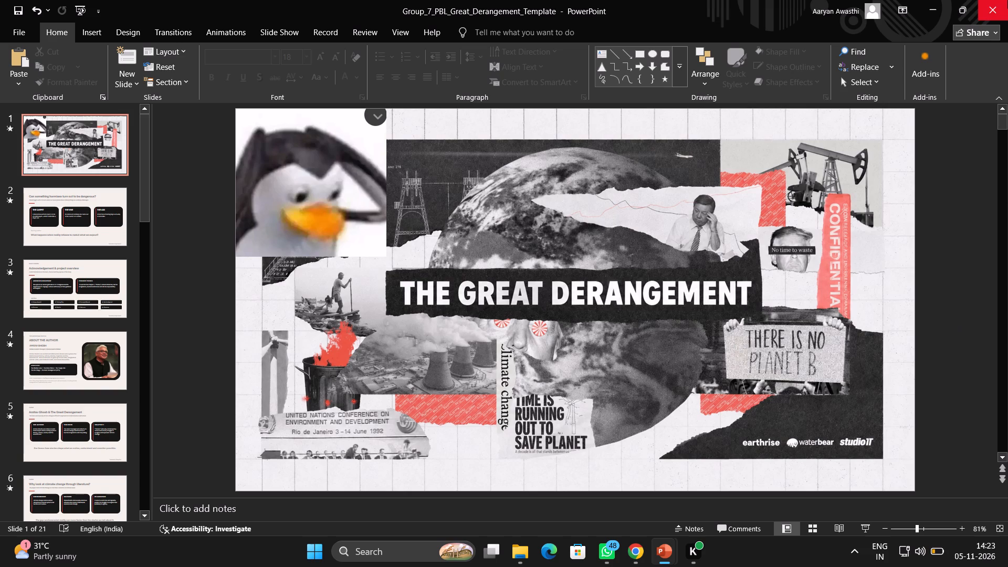
# Close the presentation, keeping the Downloads folder as the location for saving its changes.
pyautogui.click(995, 3)
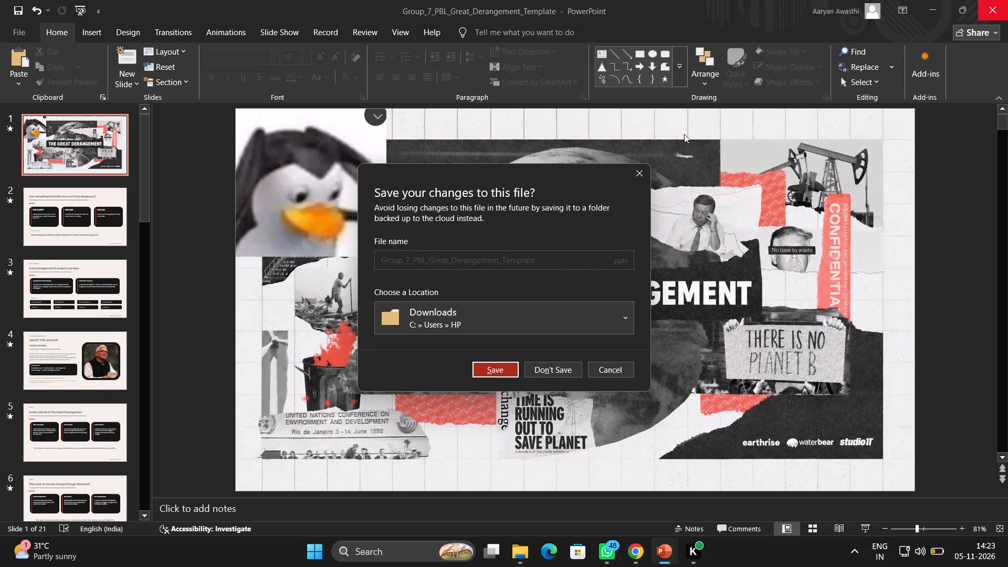
pyautogui.click(513, 327)
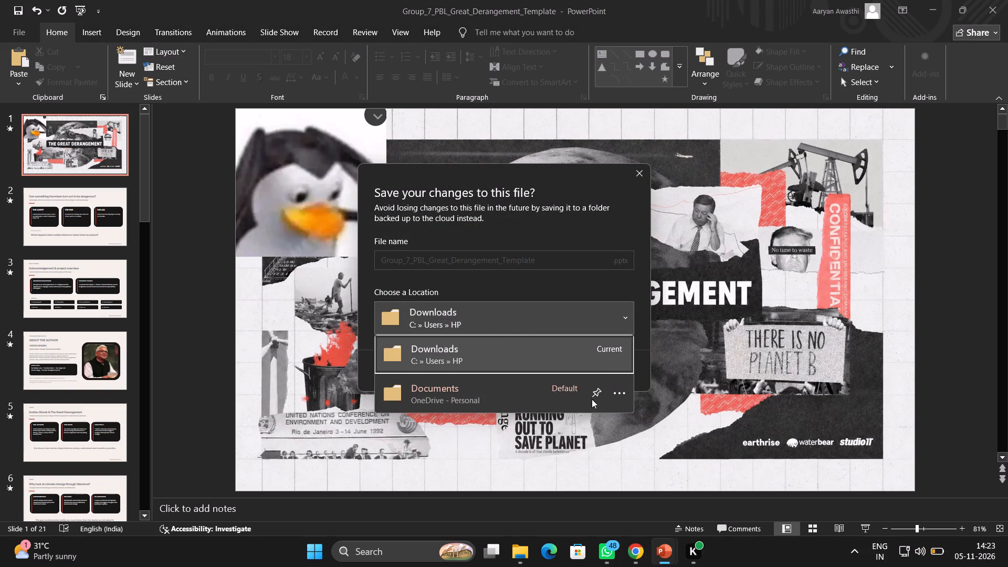
pyautogui.scroll(-4, 454, 360)
pyautogui.click(605, 321)
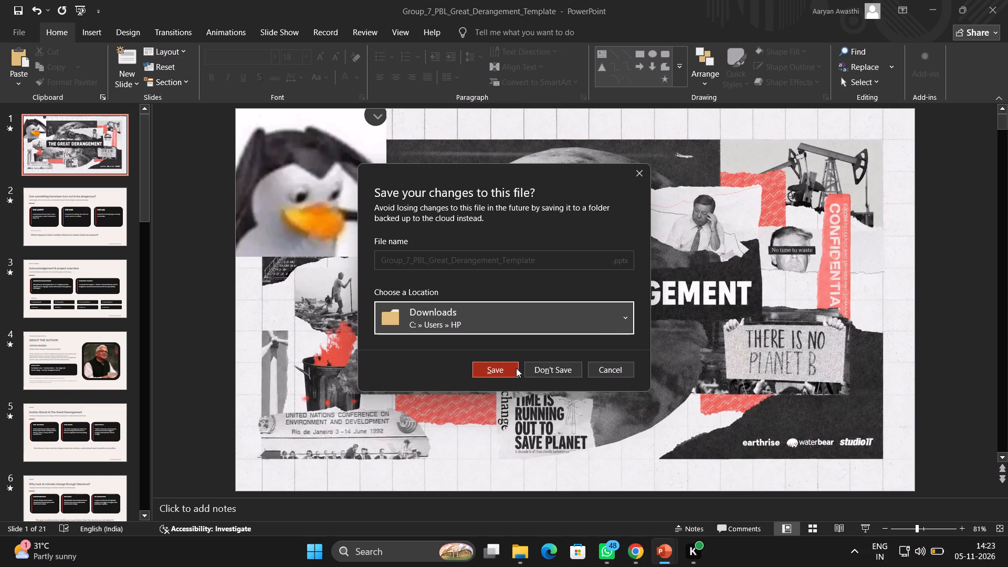